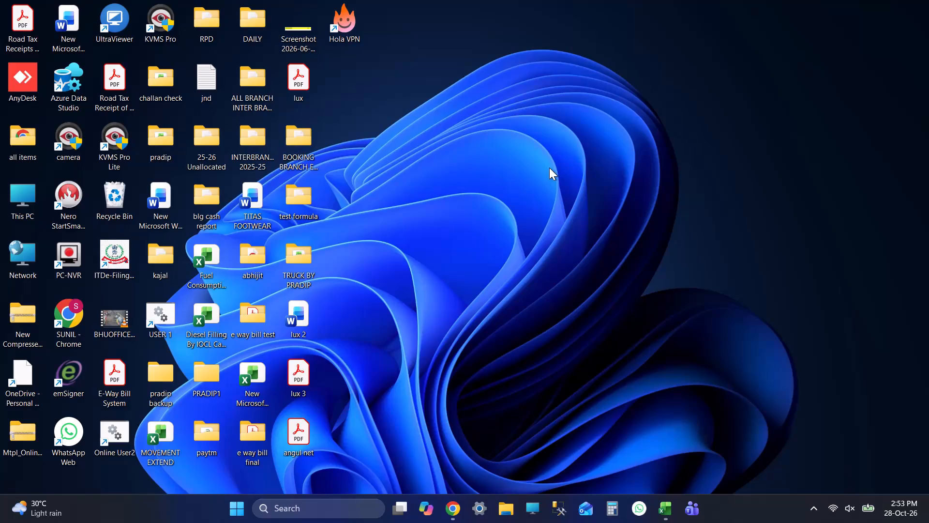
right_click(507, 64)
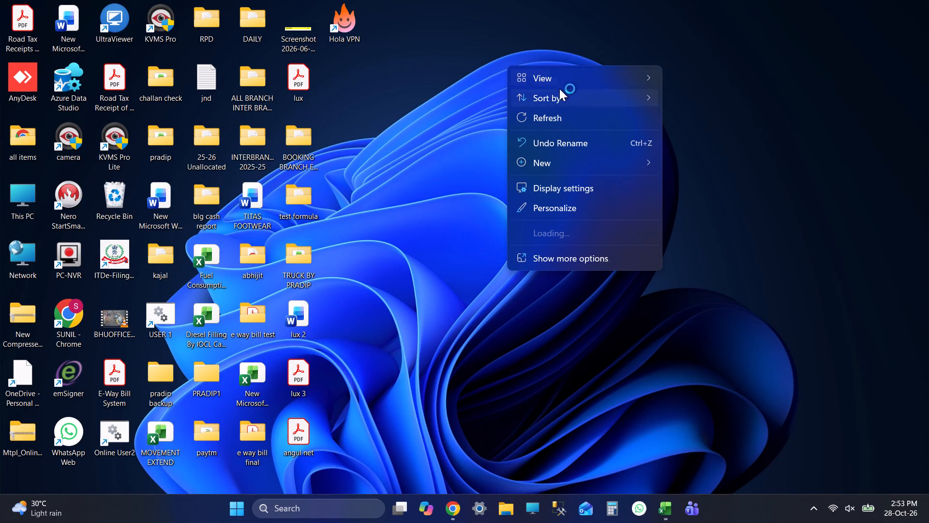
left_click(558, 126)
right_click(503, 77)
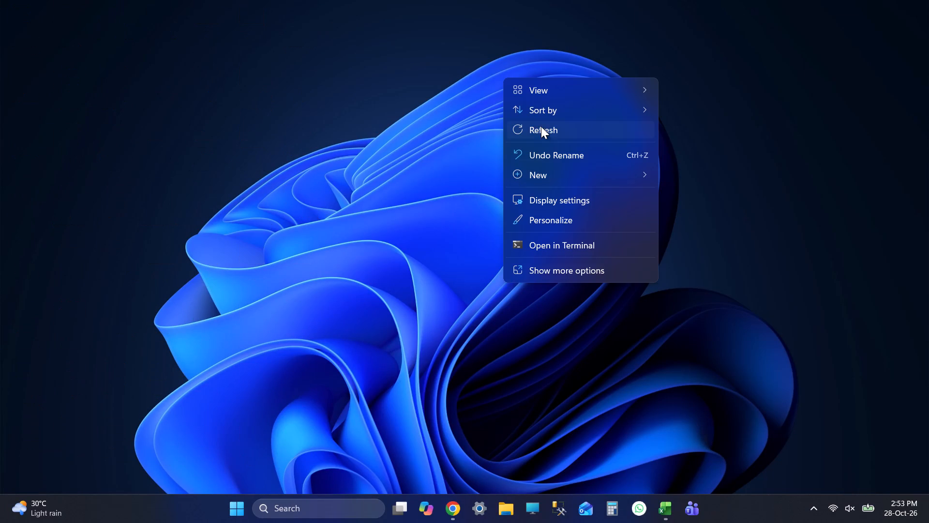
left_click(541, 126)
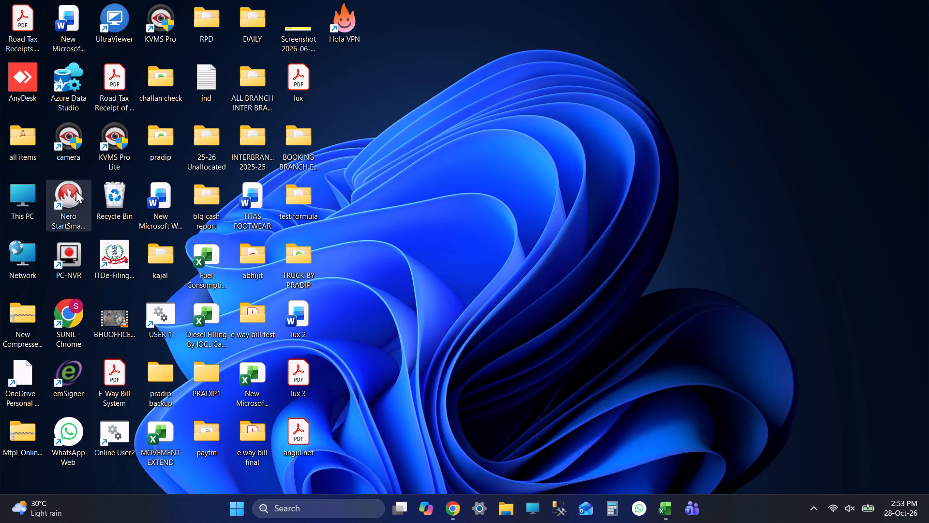
Open the Data folder inside the E Way Bill folder on New Volume (F:).
double_click(23, 197)
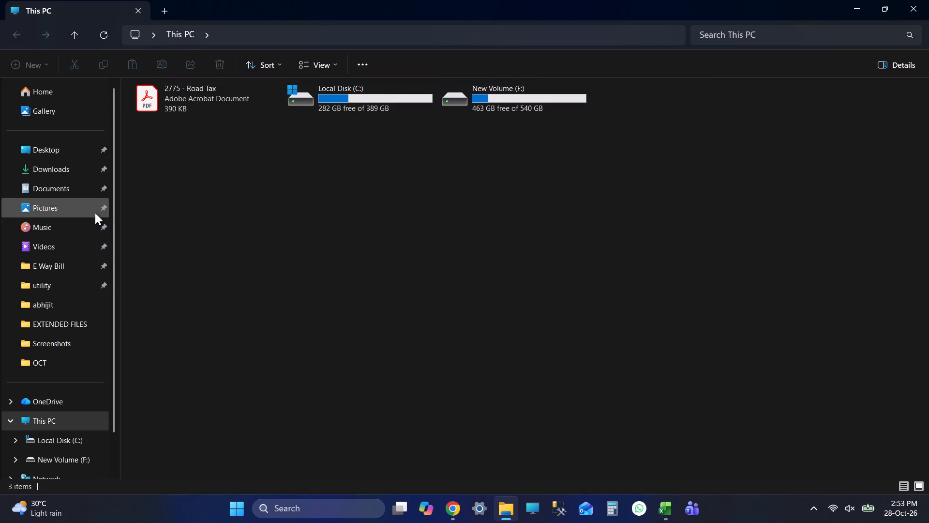
left_click(68, 273)
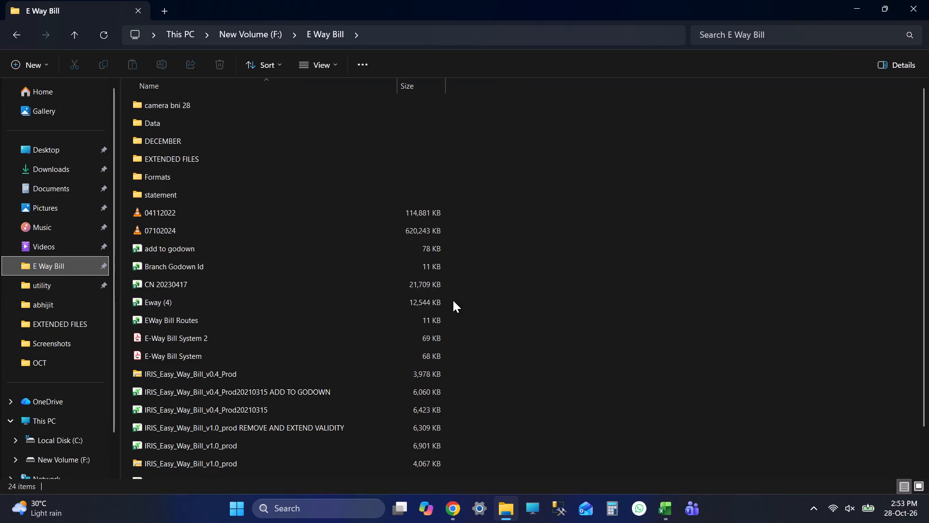
double_click(183, 123)
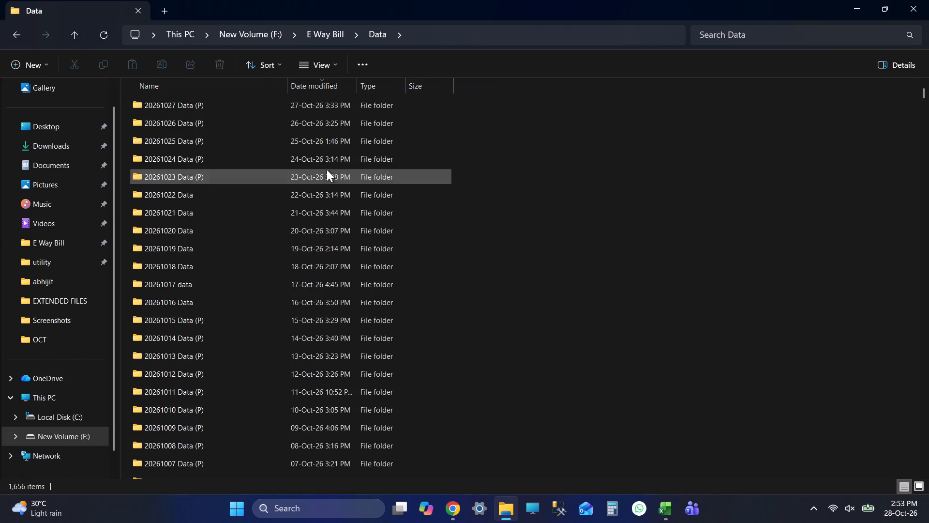
Copy the name of the 20261027 Data (P) folder without changing it.
scroll(310, 167, "up", 4)
left_click(205, 104)
key("F2")
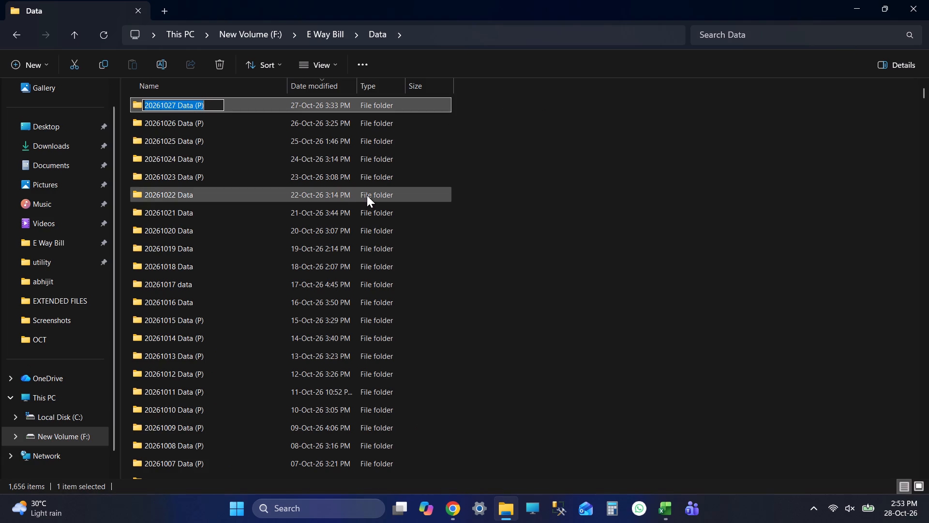
key("ctrl+c")
key("ctrl+c")
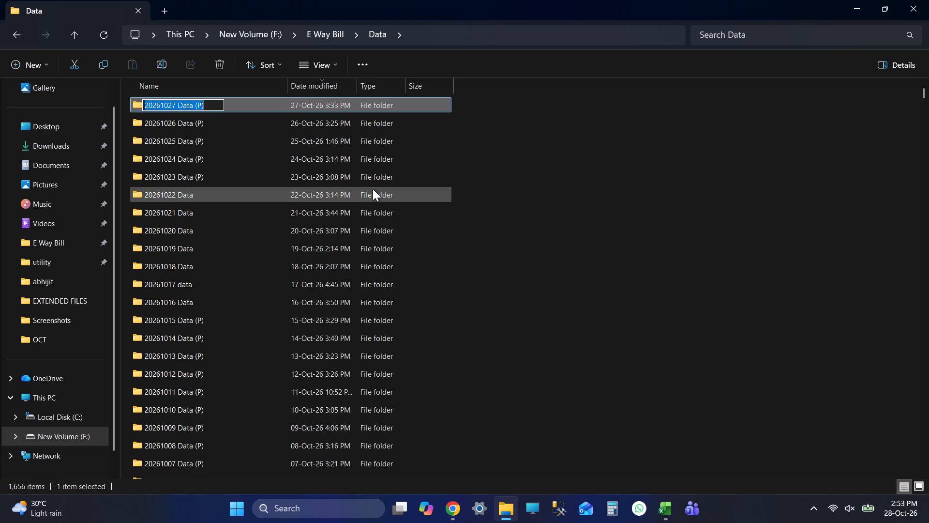
key("ctrl+c")
key("ctrl+c")
key("ctrl+c")
left_click(479, 78)
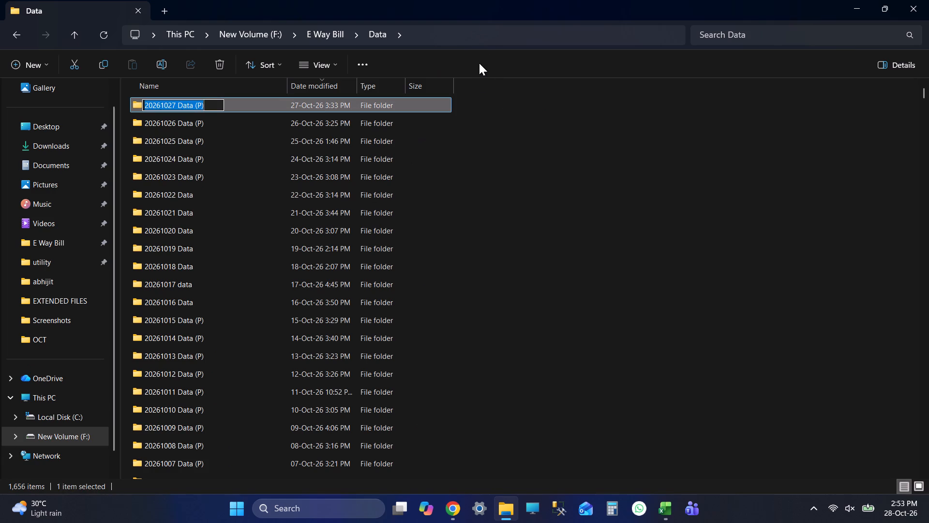
Create a new folder in Data from the copied name, with the date changed so it reads 20261028 Data (P).
left_click(35, 64)
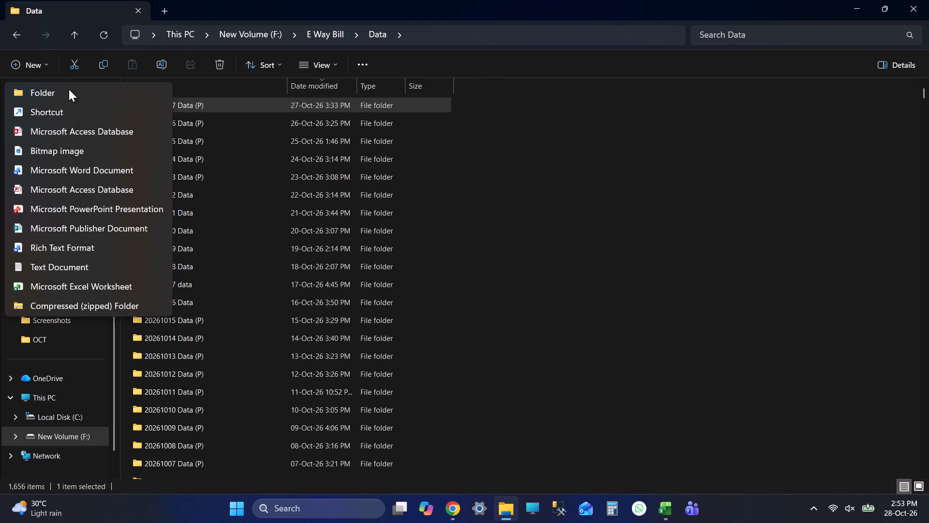
left_click(69, 89)
key("ctrl+v")
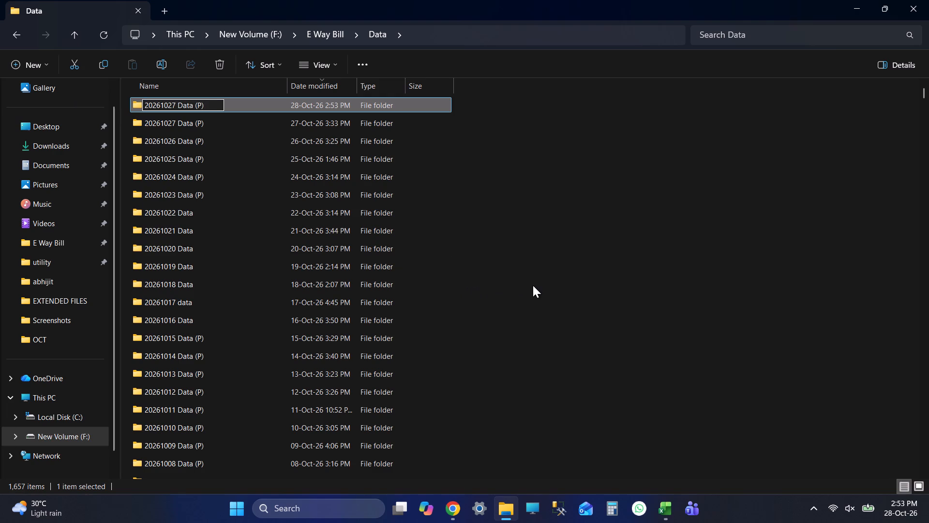
key("Left")
key("Left")
key("Left")
key("Left")
key("Left")
key("Left")
key("Left")
key("Left")
key("Left")
key("BackSpace")
key("8")
left_click(418, 57)
Open the 20261028 Data (P) folder and minimize its window to return to the desktop.
double_click(203, 102)
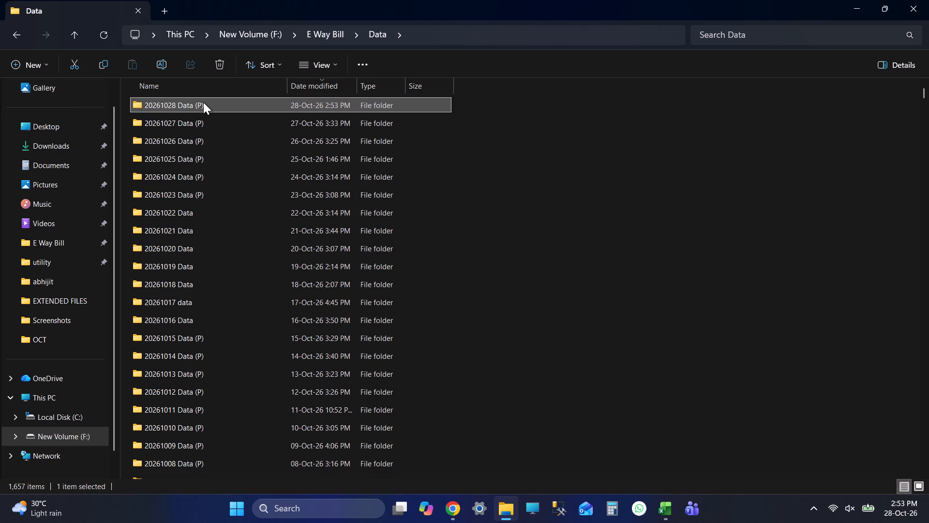
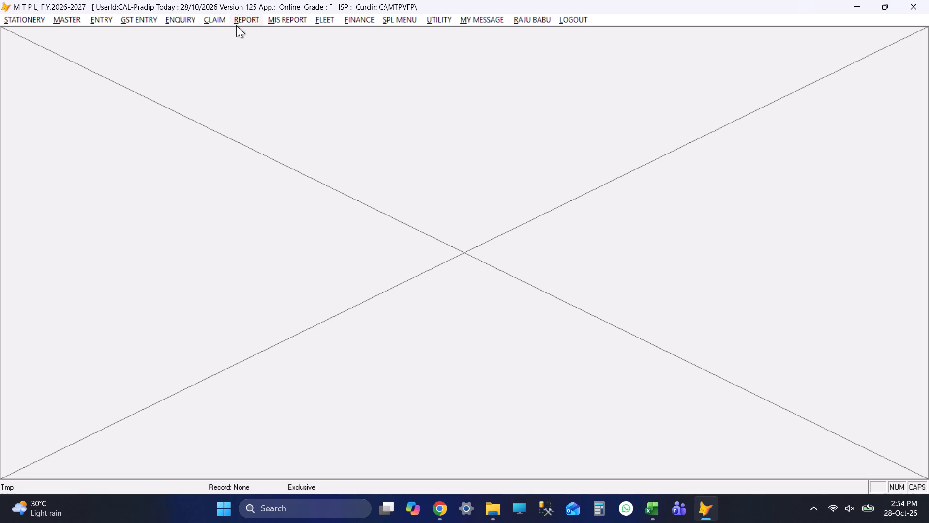
Generate the Consignment Wise Report from the Ewaybill Expire Reports.
left_click(236, 25)
left_click(331, 215)
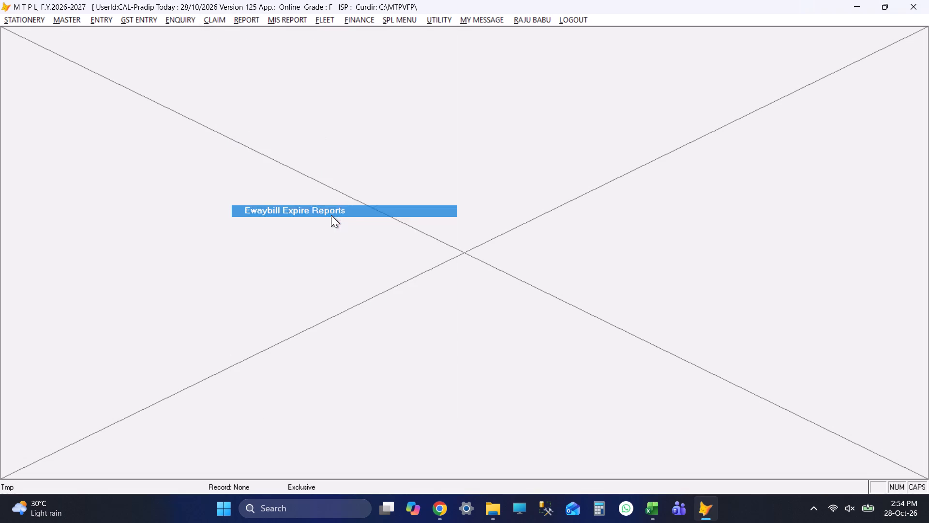
left_click(478, 243)
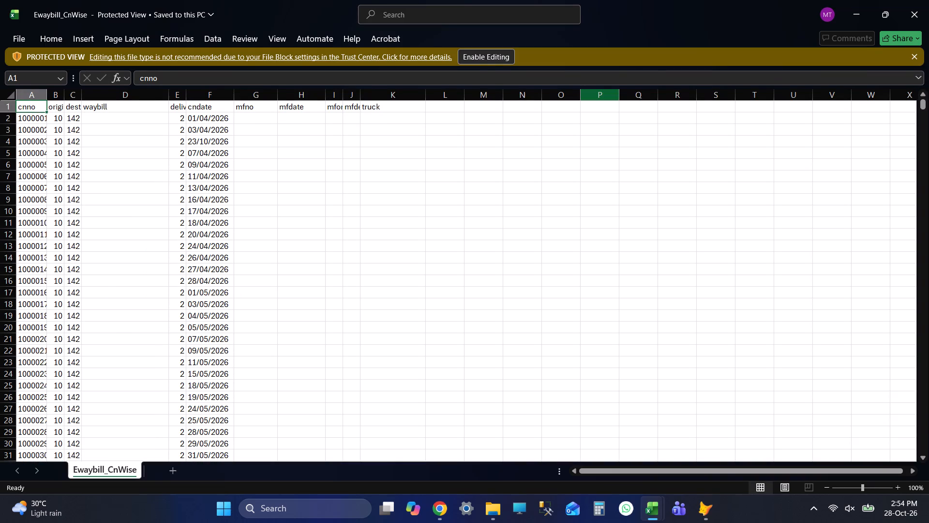
Enable editing on the Ewaybill_CnWise export, save it as Excel Workbook TOPAY in E Way Bill > Data > 20261028 Data (P), and close it.
left_click(482, 61)
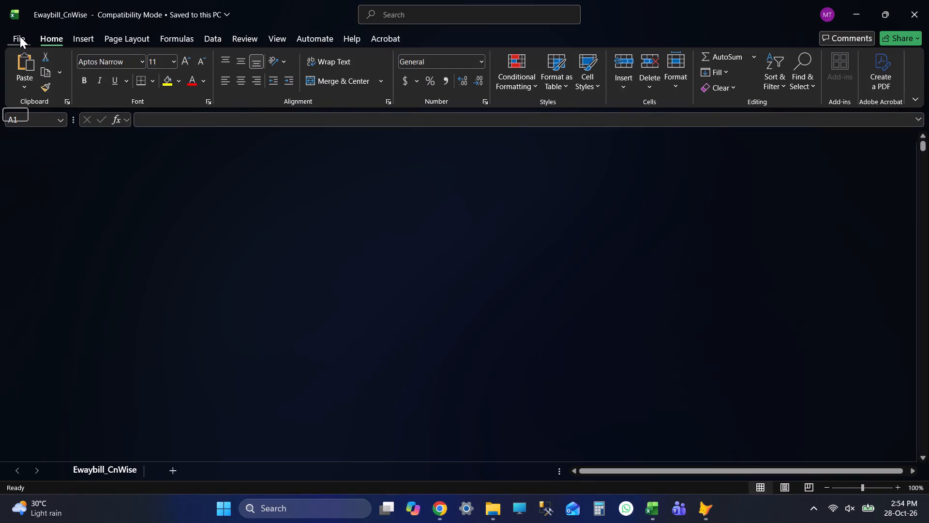
left_click(20, 36)
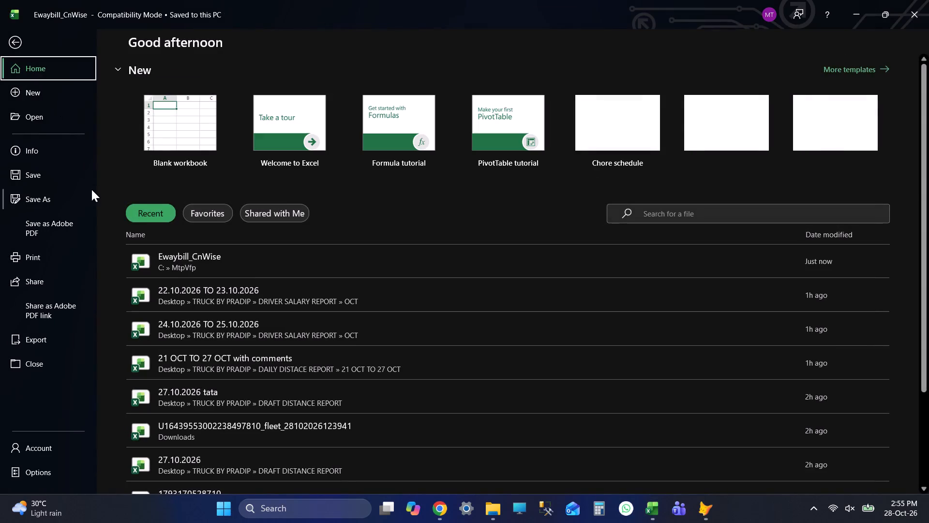
left_click(32, 207)
double_click(151, 218)
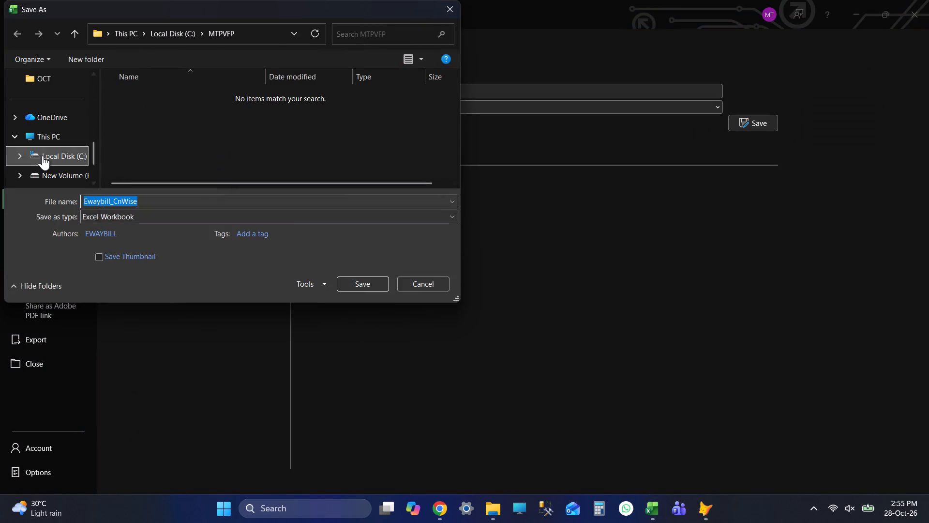
left_click(61, 176)
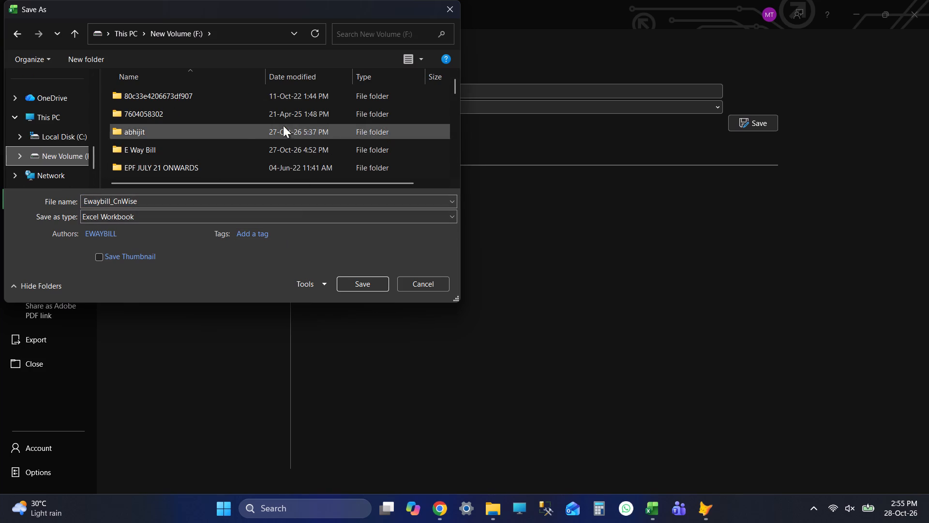
double_click(225, 147)
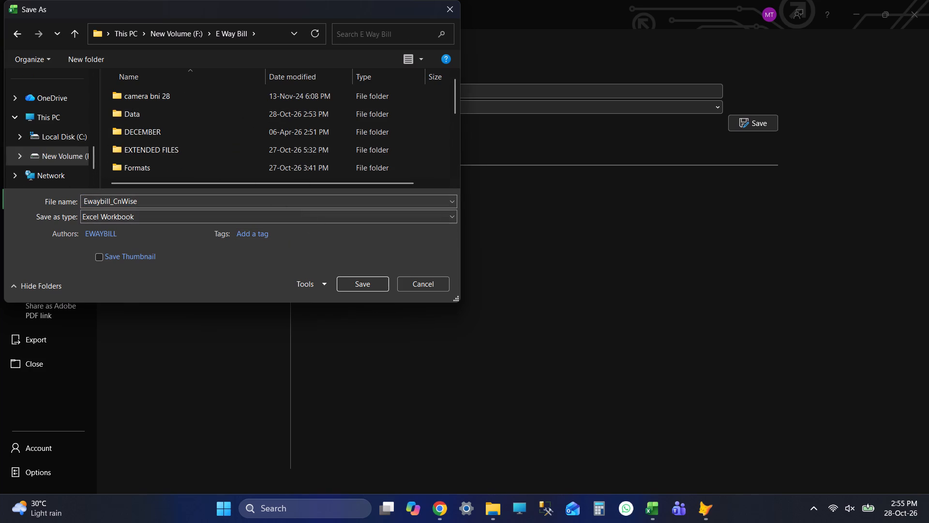
double_click(185, 115)
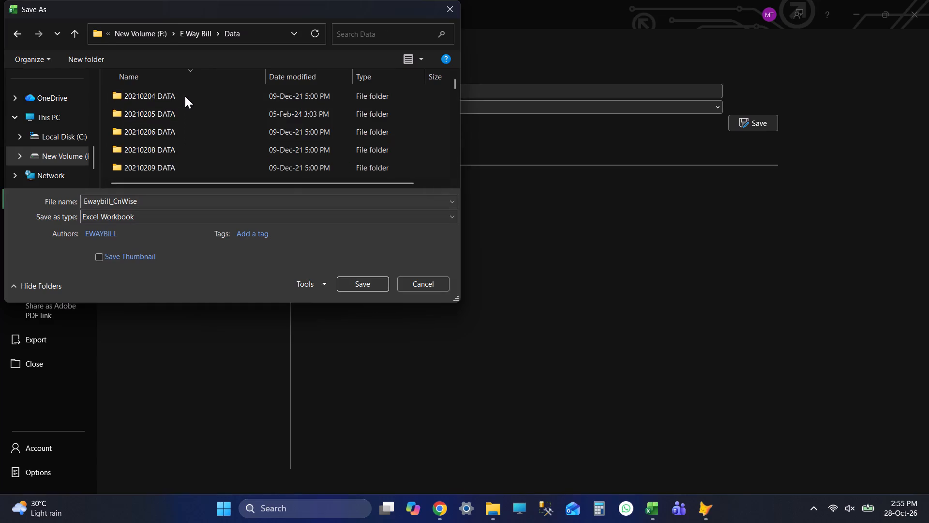
double_click(185, 92)
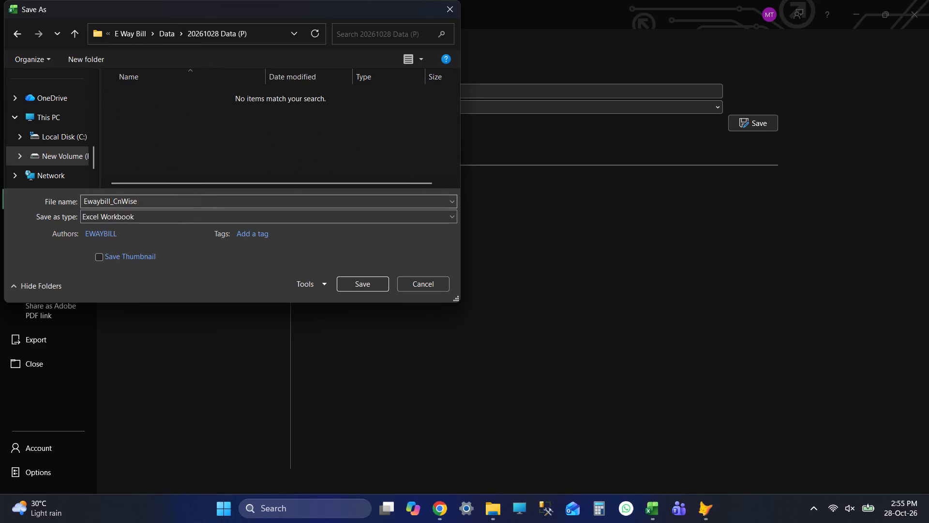
left_click(139, 197)
key("BackSpace")
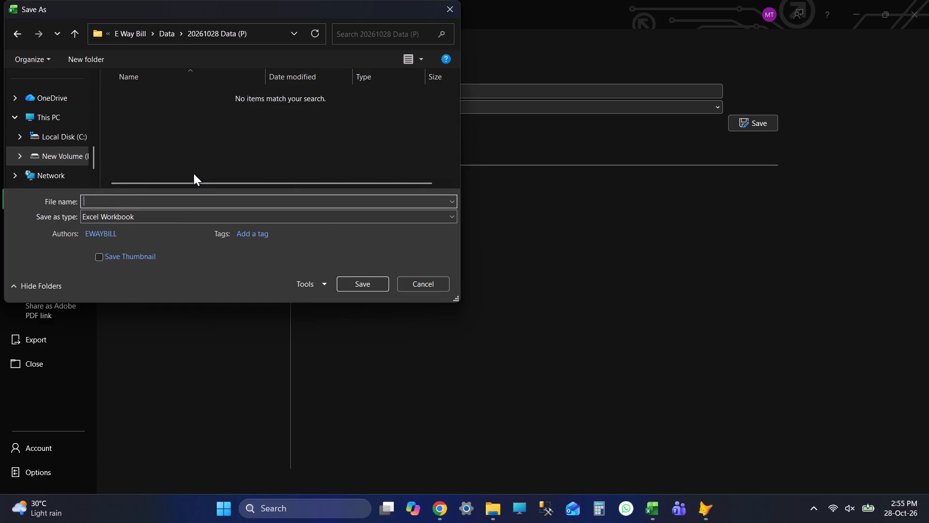
type("TOPAY")
left_click(359, 290)
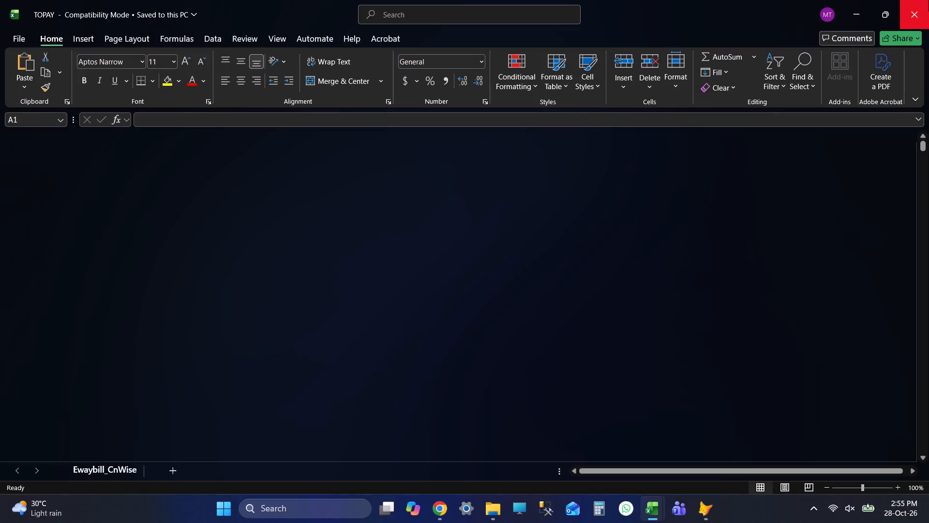
left_click(928, 0)
Switch back to the MTPL application and generate the Manifest Arrival Wise Report of expiring e-way bills.
key("alt+Tab")
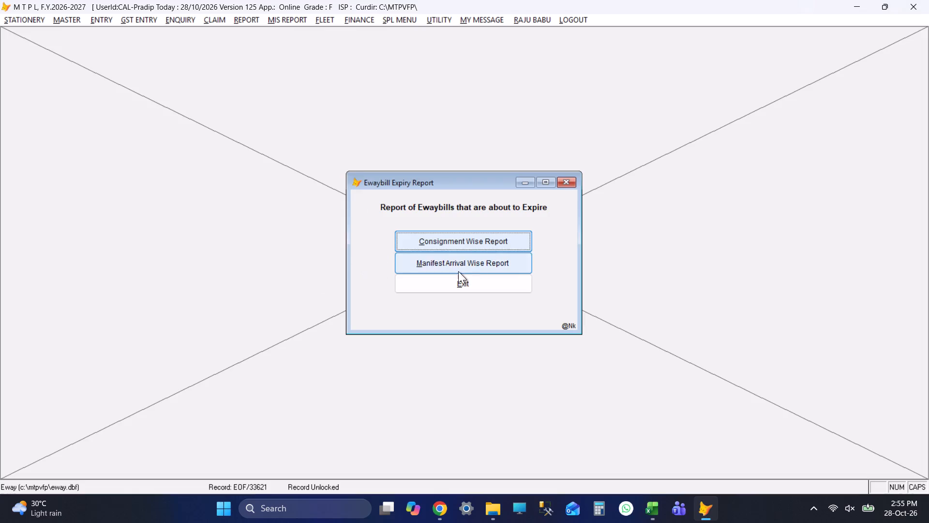
left_click(479, 266)
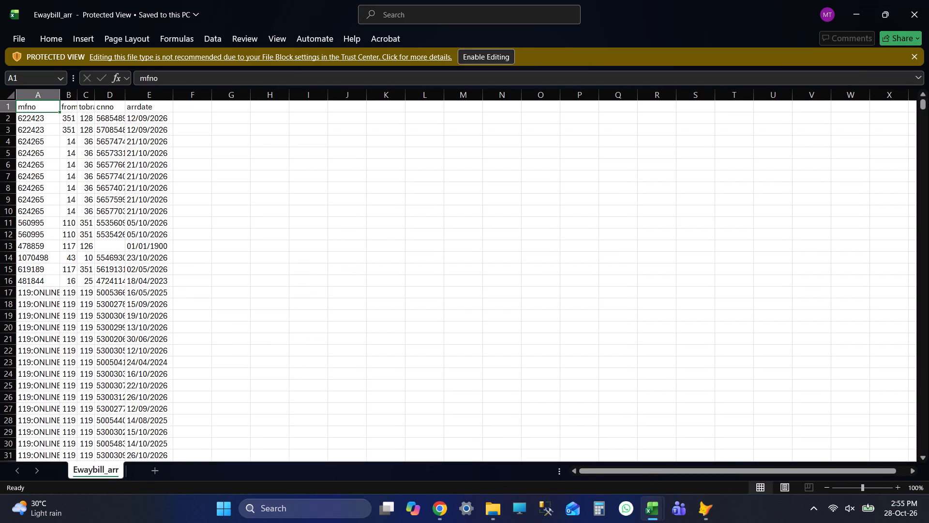
Enable editing on the Ewaybill_arr export, save it as Excel Workbook ARRIVAL in E Way Bill > Data > 20261028 Data (P), and close it.
left_click(489, 57)
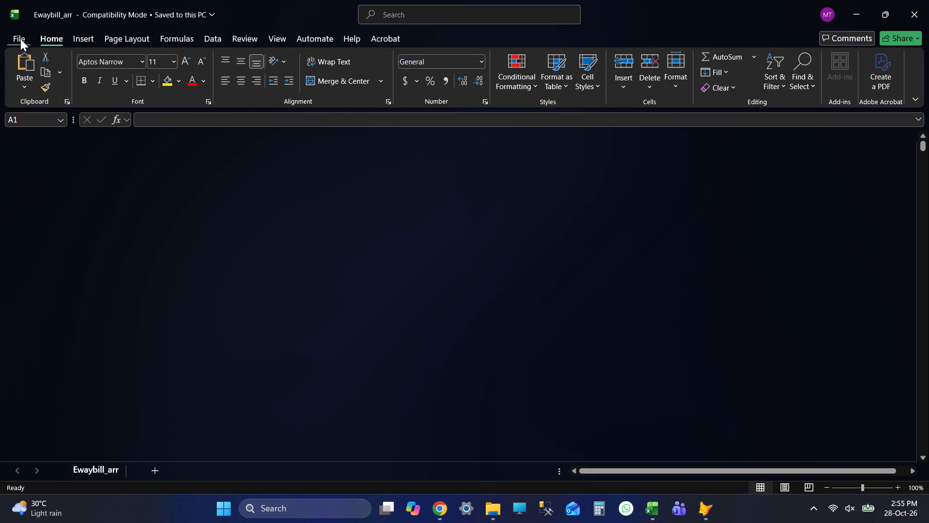
left_click(20, 39)
left_click(17, 200)
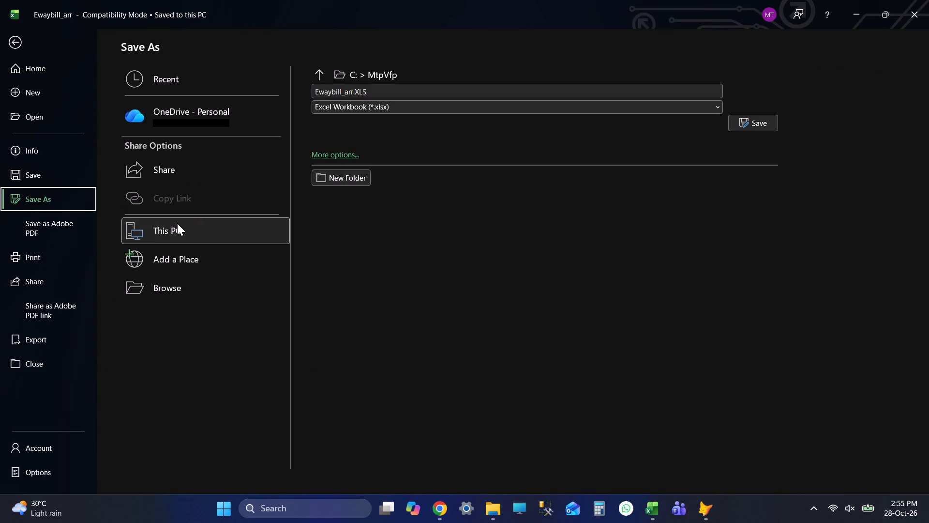
double_click(177, 223)
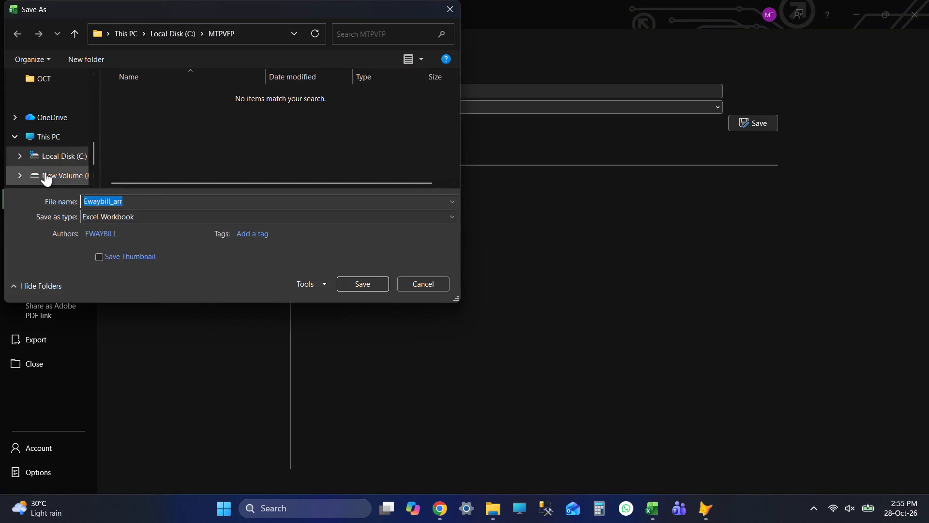
left_click(45, 172)
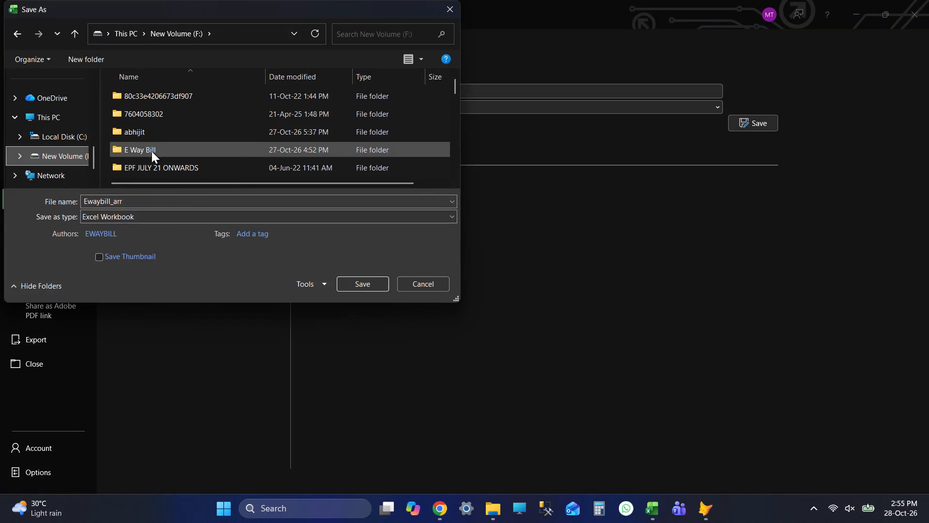
left_click(151, 151)
left_click(151, 151)
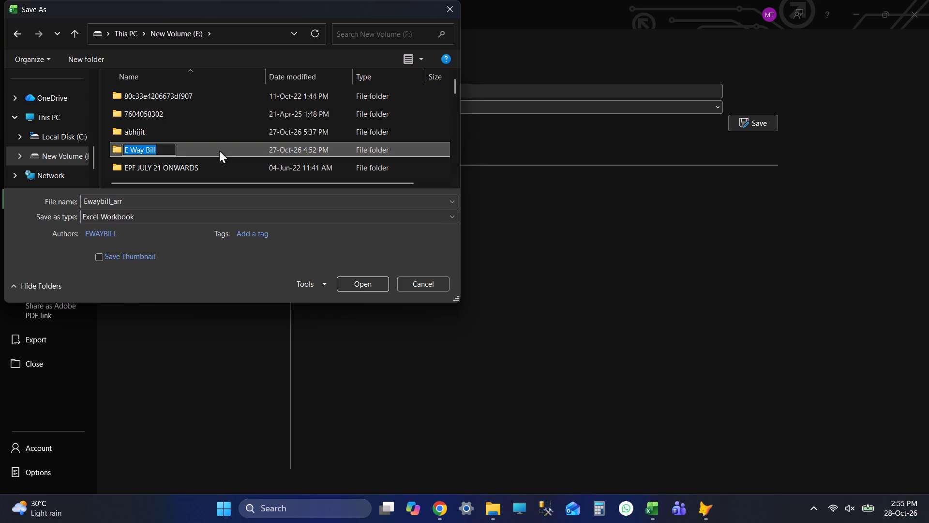
double_click(218, 150)
double_click(172, 106)
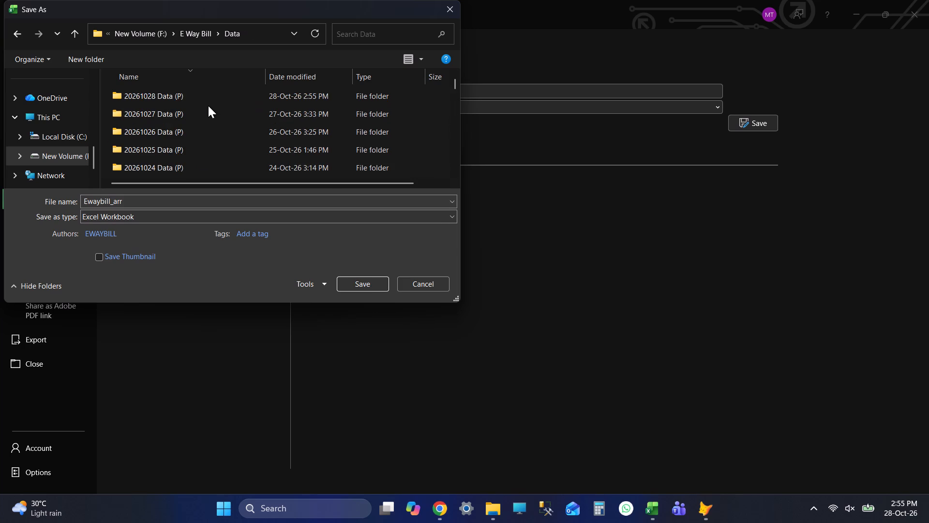
double_click(208, 99)
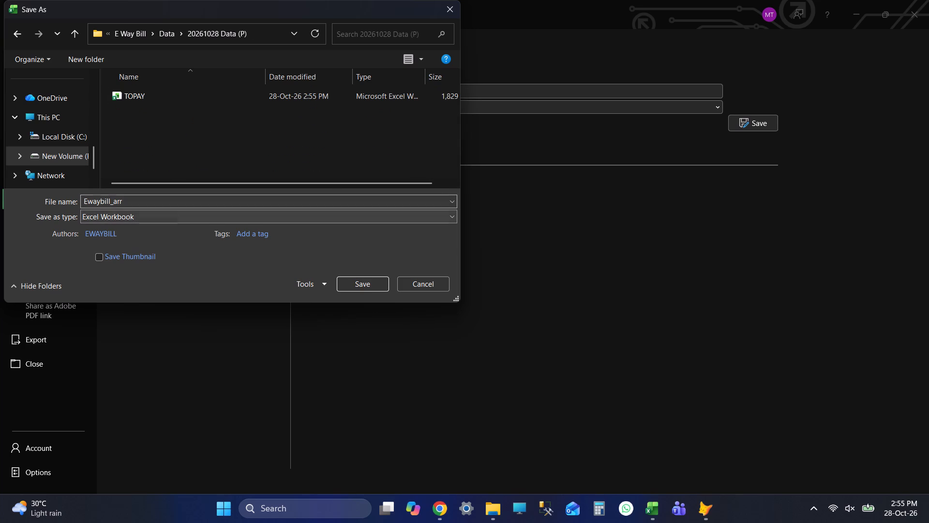
left_click(148, 200)
type("ARRIVAL")
left_click(343, 279)
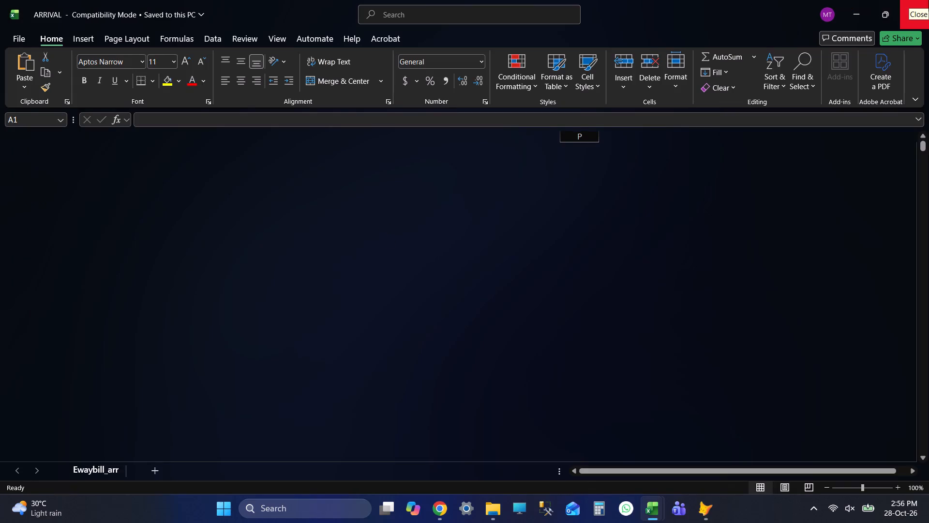
left_click(928, 0)
Return to the MTPL application, exit the Ewaybill Expiry Report form and log out.
key("alt+Tab")
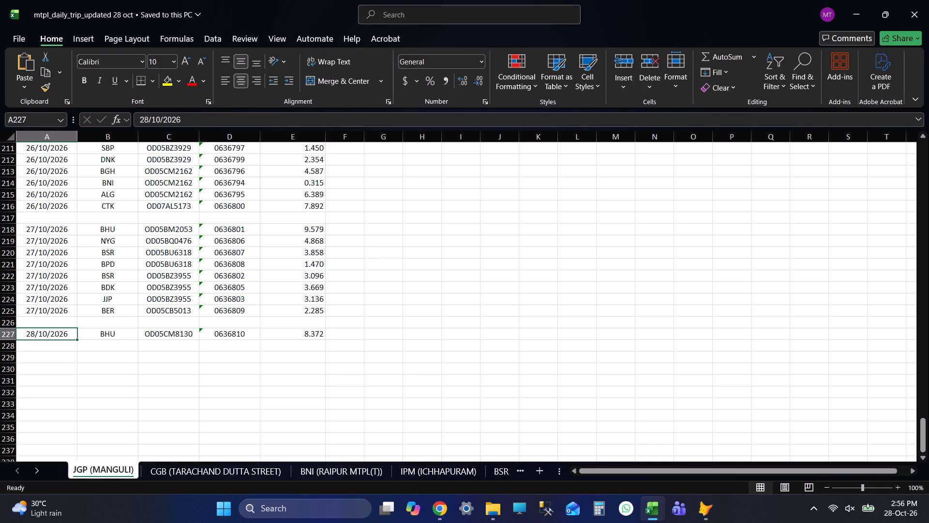
left_click(488, 291)
left_click(581, 18)
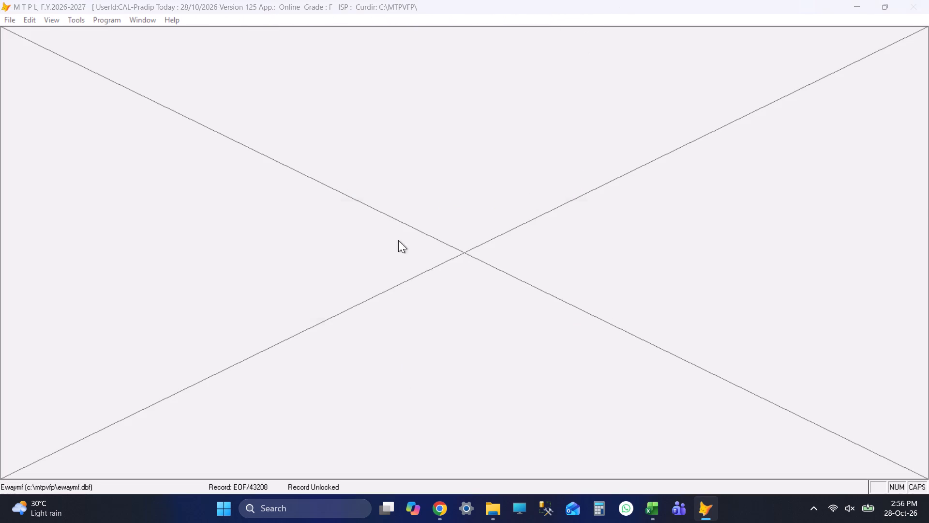
left_click(431, 290)
Switch to the 20261028 Data (P) folder in File Explorer and refresh its file listing.
key("alt+Tab")
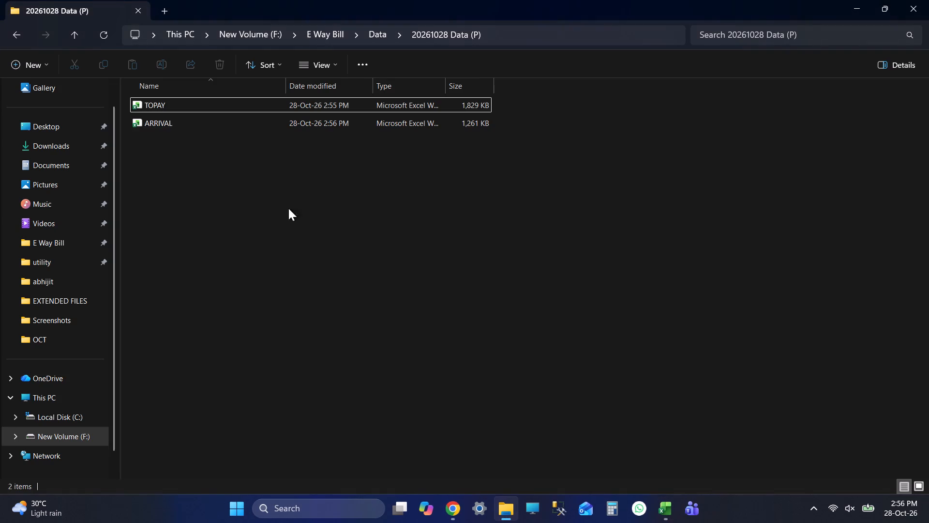
right_click(265, 192)
left_click(336, 369)
left_click(295, 246)
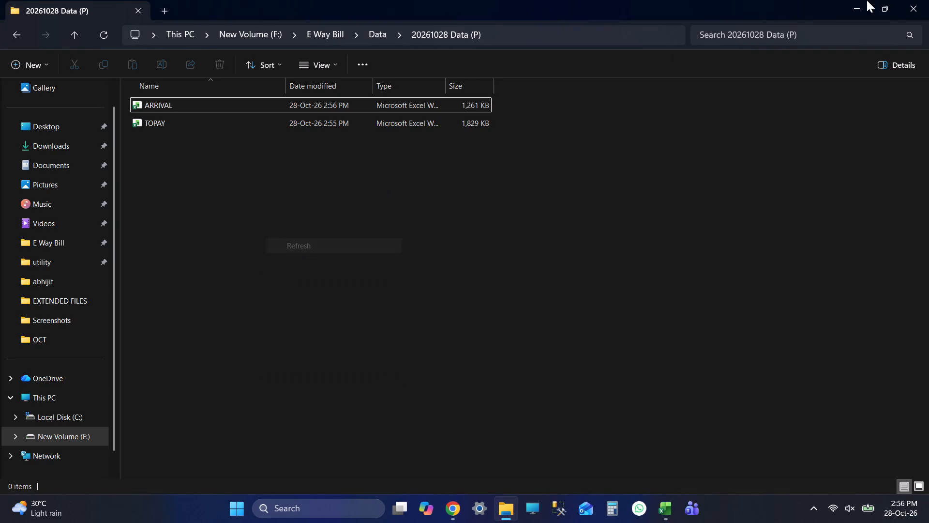
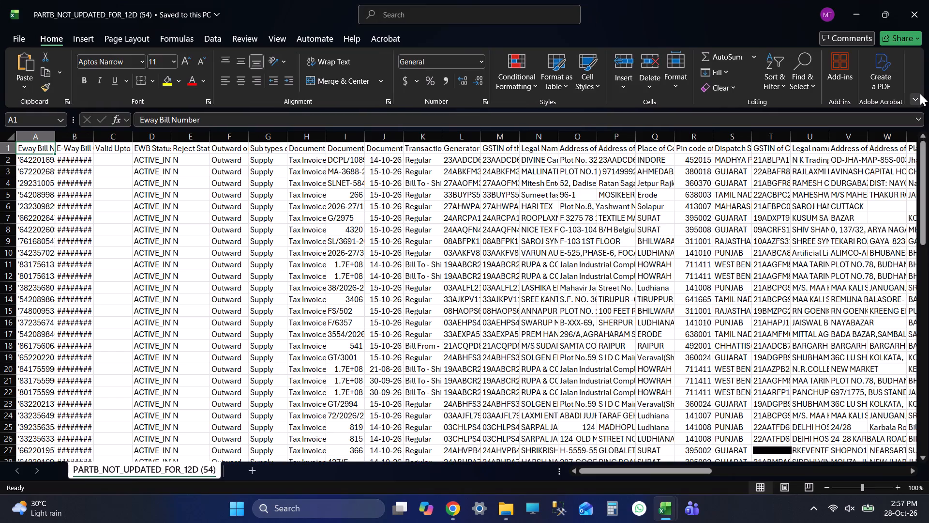
Close the PARTB_NOT_UPDATED_FOR_12D (54) workbook and switch to the Easy way Bills dashboard in Chrome.
left_click(928, 0)
key("alt+Tab")
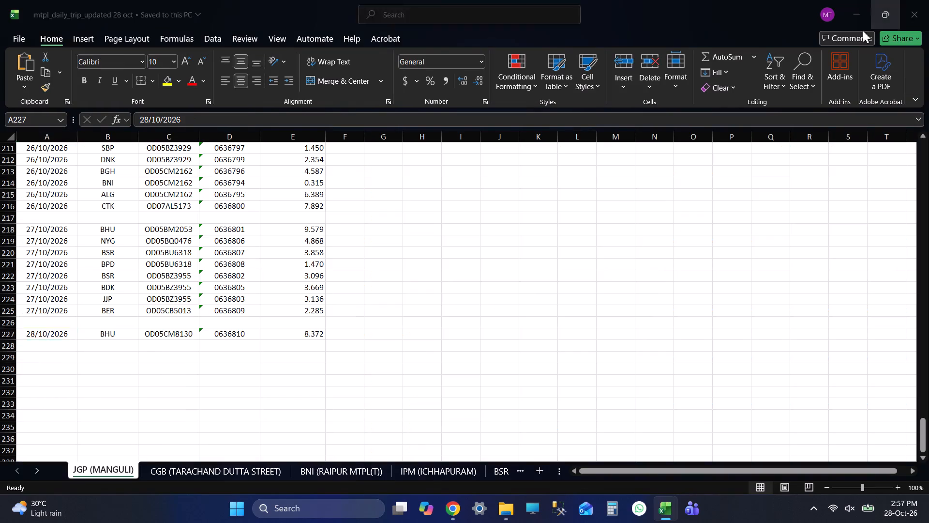
Open the browser's recent downloads list from the Easy way Bills dashboard.
left_click(808, 34)
left_click(808, 34)
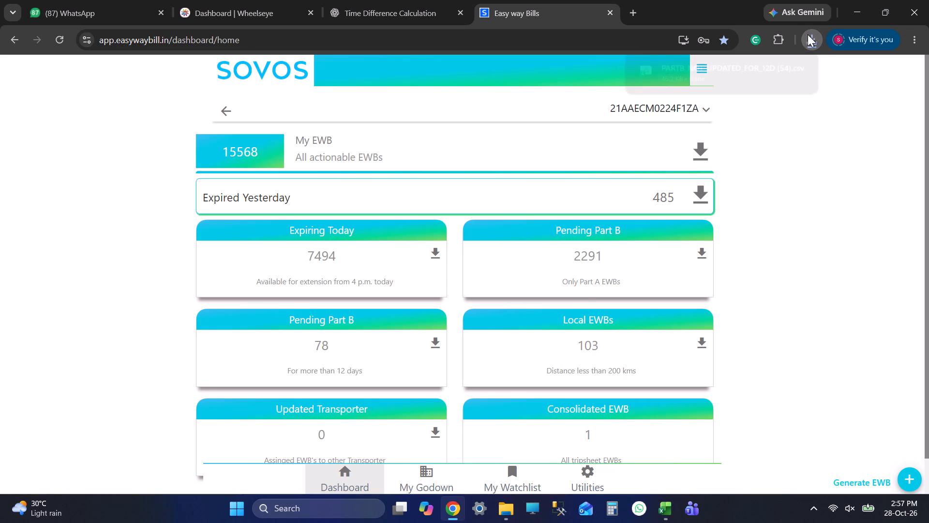
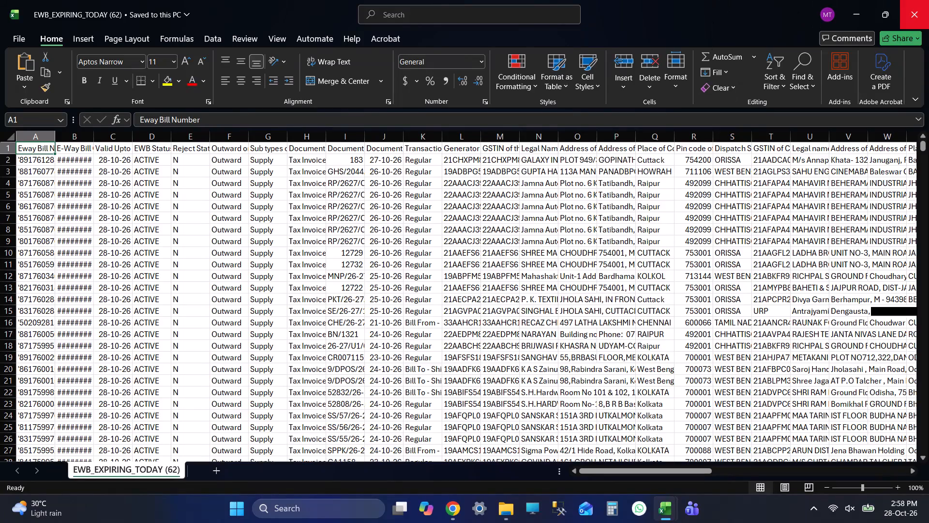
Close the EWB_EXPIRING_TODAY (62) workbook and switch to the Easy way Bills dashboard in Chrome.
left_click(928, 0)
key("alt+Tab")
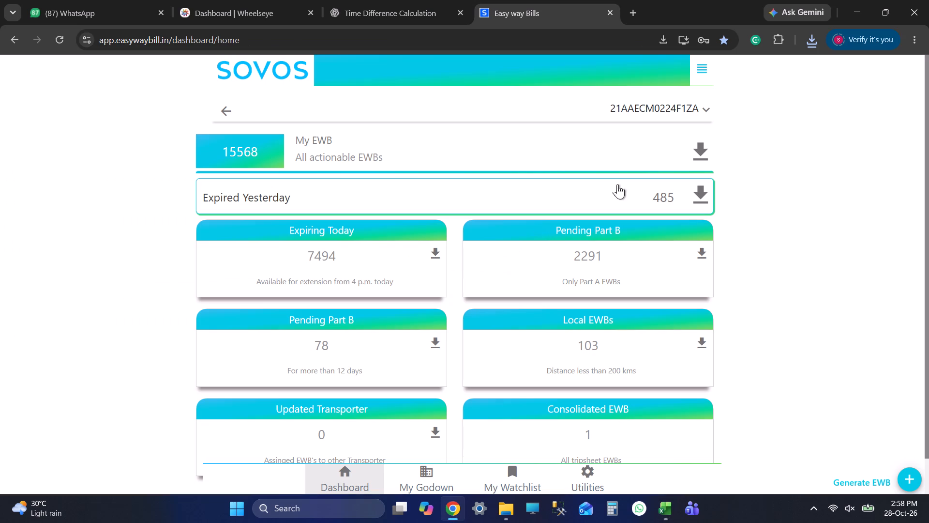
Delete the EWB_EXPIRING_TODAY (62) and PARTB_NOT_UPDATED_FOR_12D (54) files from the Downloads folder and close the folder window.
left_click(819, 36)
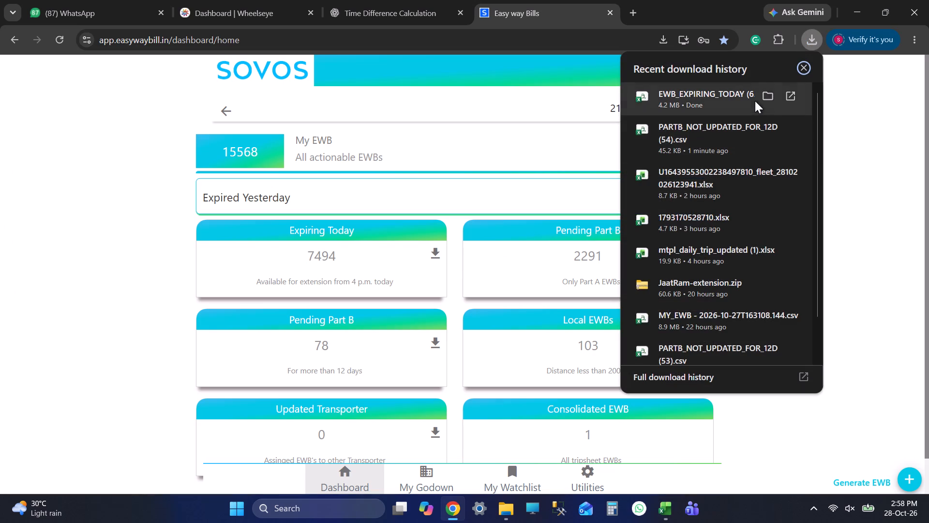
left_click(774, 97)
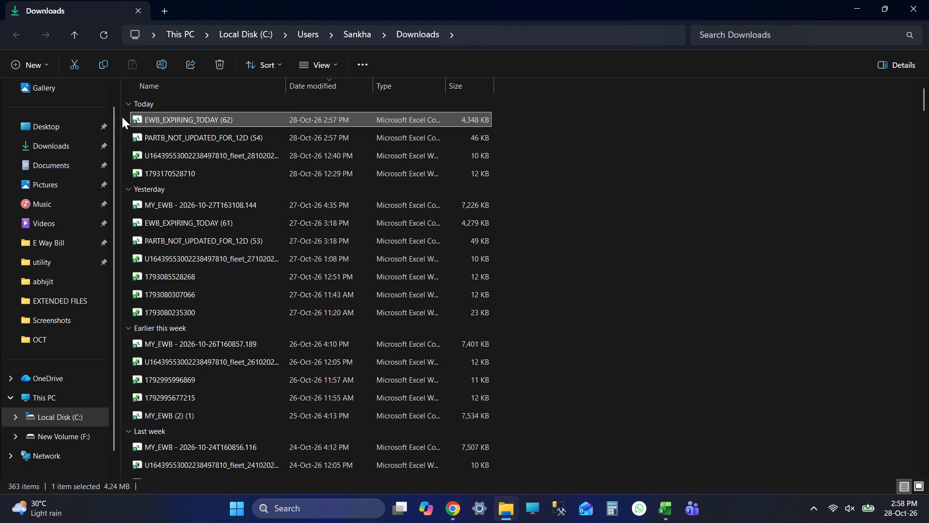
left_click_drag(126, 115, 170, 137)
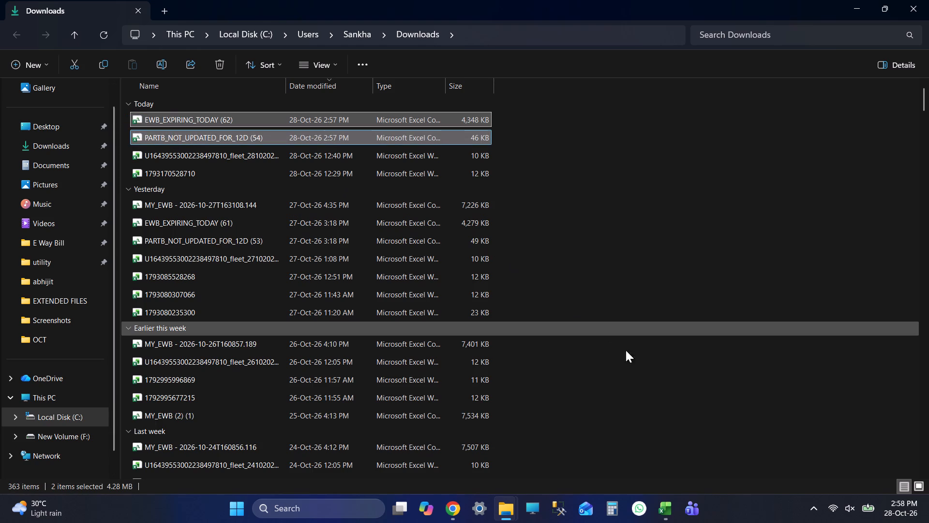
scroll(692, 386, "up", 4)
scroll(768, 306, "up", 7)
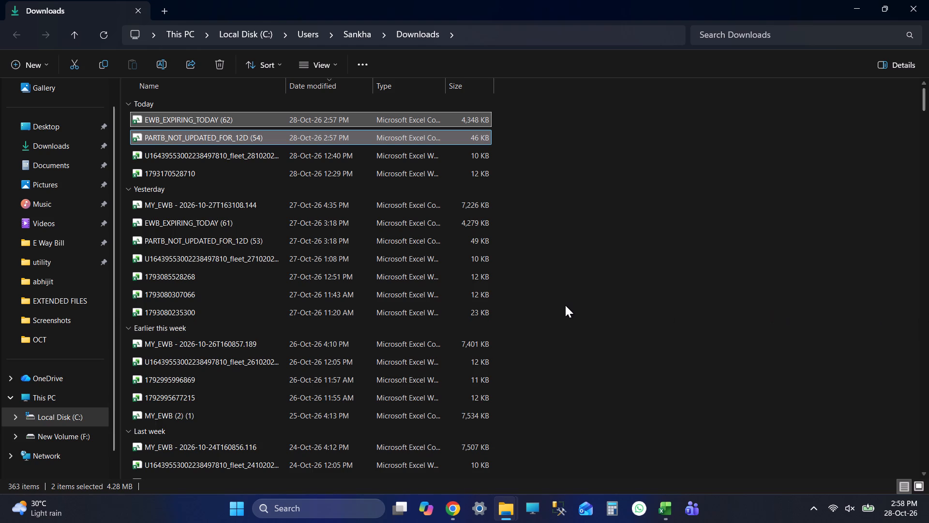
scroll(564, 305, "up", 10)
key("Delete")
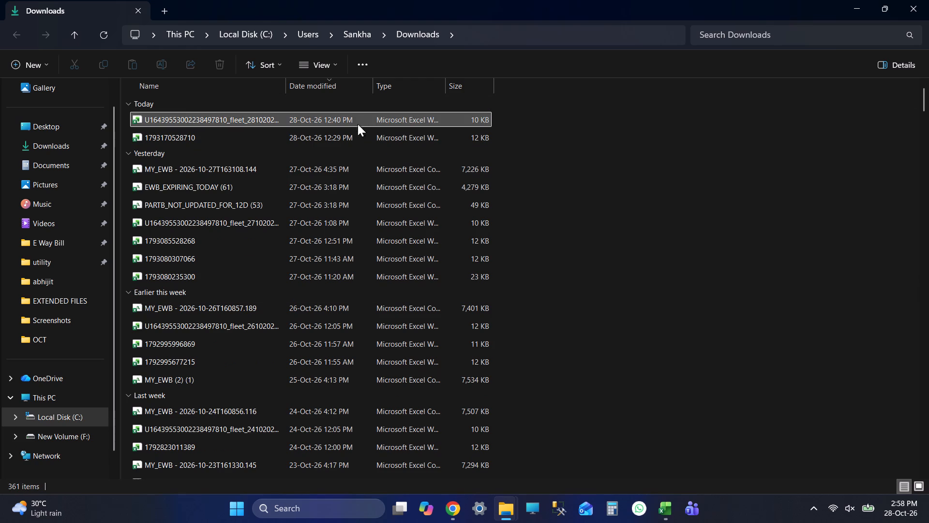
left_click(928, 0)
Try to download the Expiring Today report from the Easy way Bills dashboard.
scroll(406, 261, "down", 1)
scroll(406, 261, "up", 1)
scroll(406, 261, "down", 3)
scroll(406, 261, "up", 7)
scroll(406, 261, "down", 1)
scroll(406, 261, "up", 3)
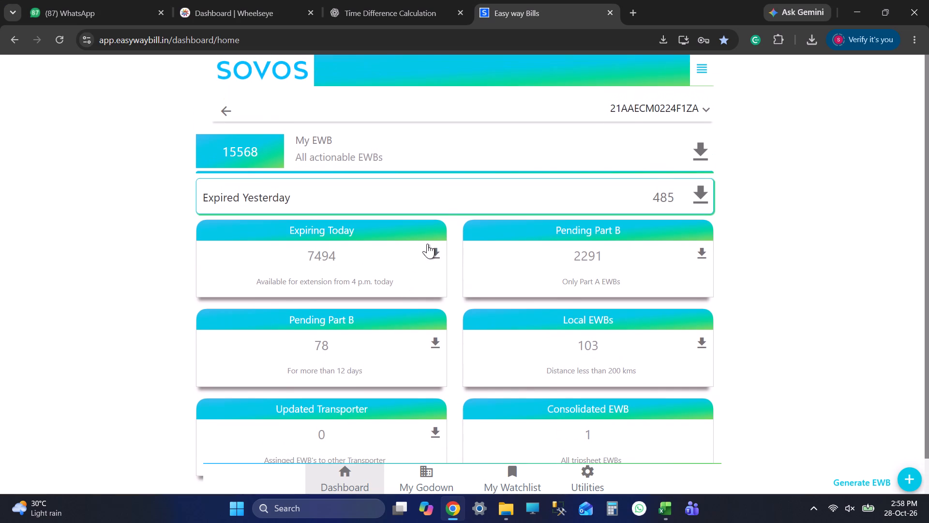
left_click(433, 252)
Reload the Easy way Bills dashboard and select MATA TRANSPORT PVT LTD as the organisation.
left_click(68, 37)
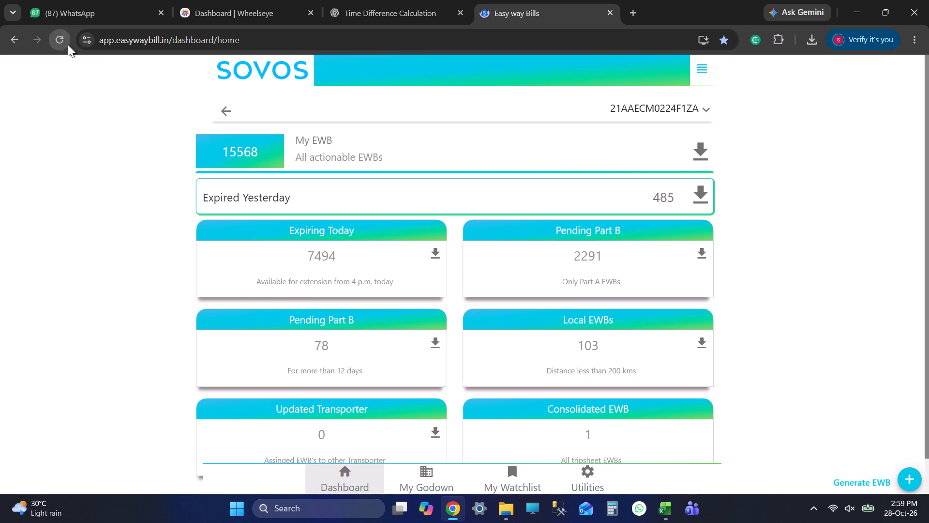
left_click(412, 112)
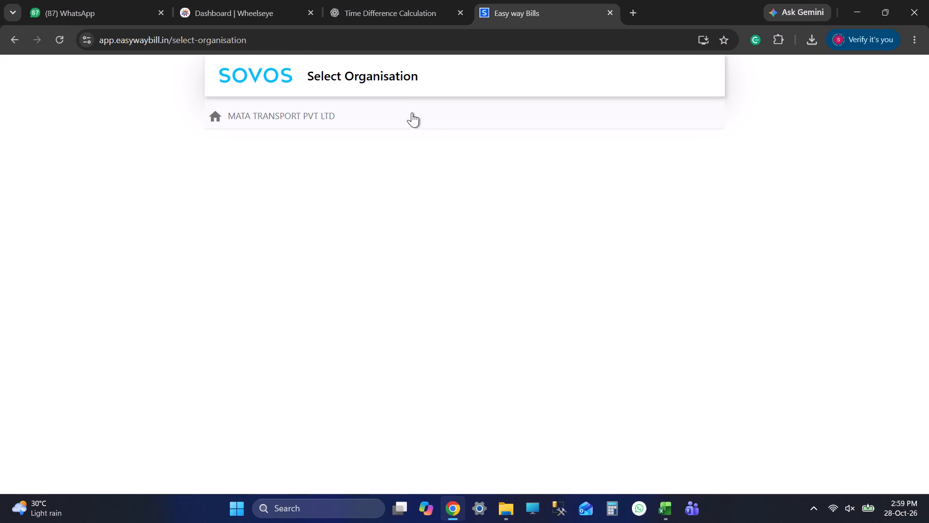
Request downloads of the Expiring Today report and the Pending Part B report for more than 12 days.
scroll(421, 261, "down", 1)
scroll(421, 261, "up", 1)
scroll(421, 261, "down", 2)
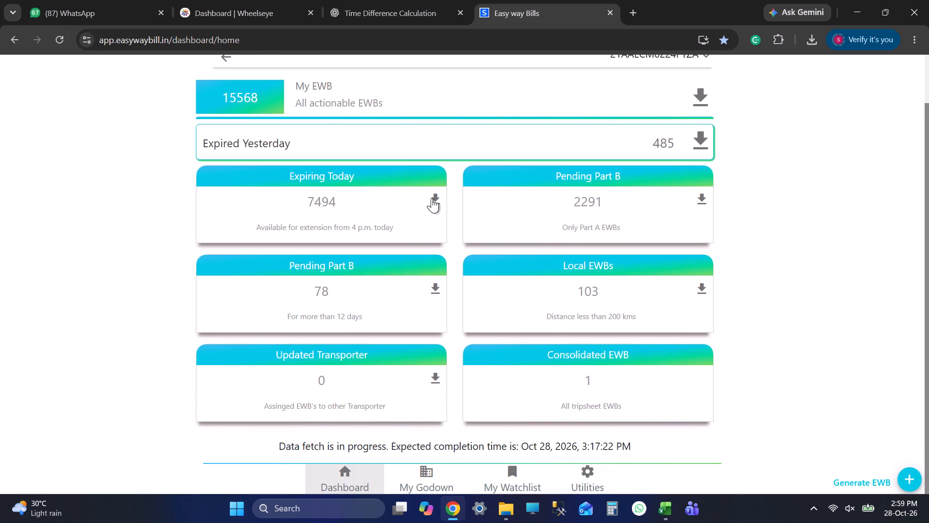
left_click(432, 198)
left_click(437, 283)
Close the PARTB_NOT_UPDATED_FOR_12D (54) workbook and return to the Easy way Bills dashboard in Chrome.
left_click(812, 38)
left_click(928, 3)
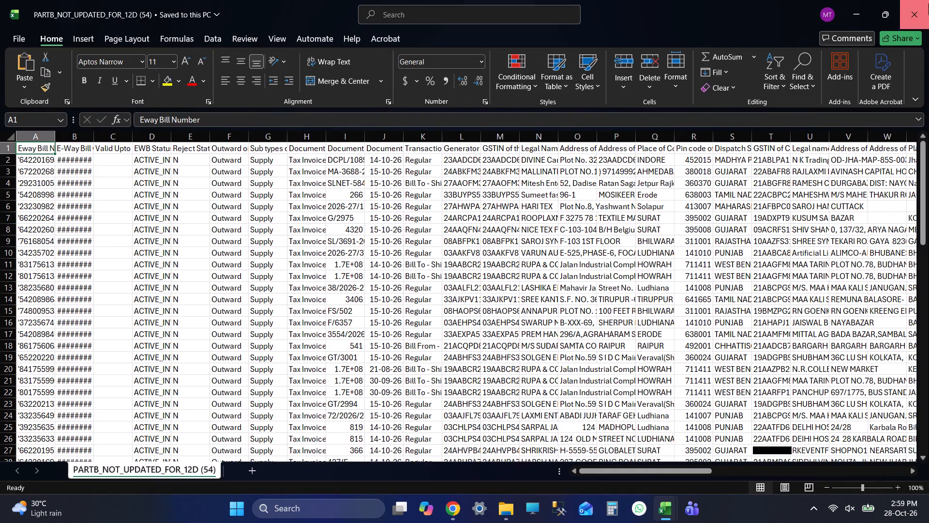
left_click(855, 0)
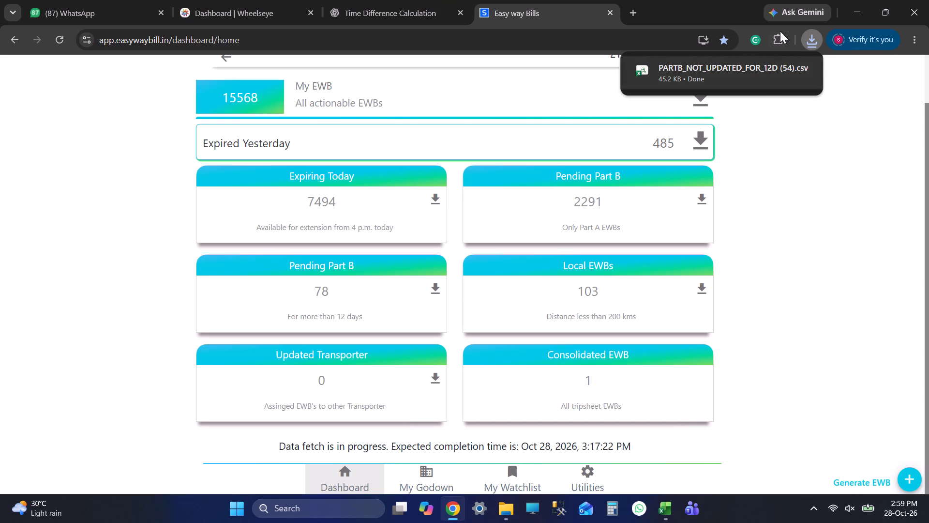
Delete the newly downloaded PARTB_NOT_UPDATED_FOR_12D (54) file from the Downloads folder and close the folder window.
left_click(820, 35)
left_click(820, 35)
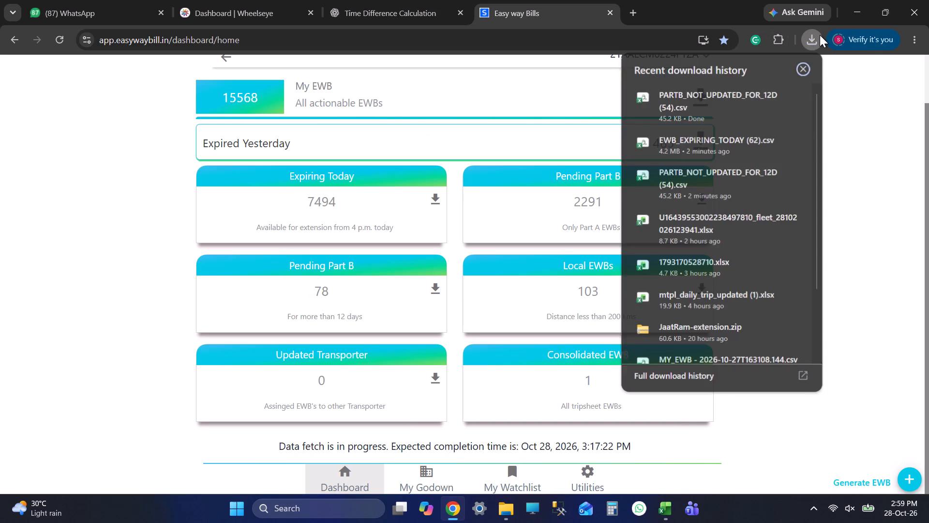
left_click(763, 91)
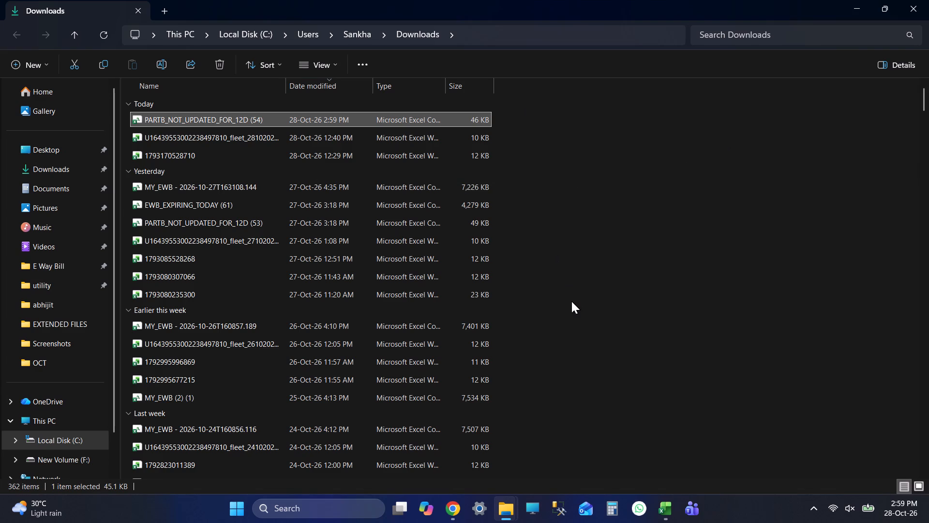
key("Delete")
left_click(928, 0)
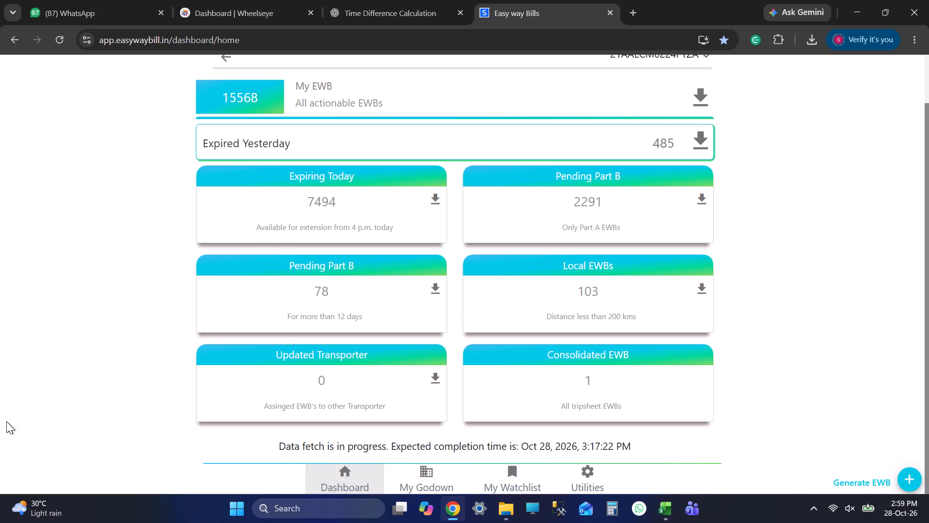
Reload the Easy way Bills dashboard again and select MATA TRANSPORT PVT LTD as the organisation.
scroll(106, 192, "up", 3)
left_click(63, 45)
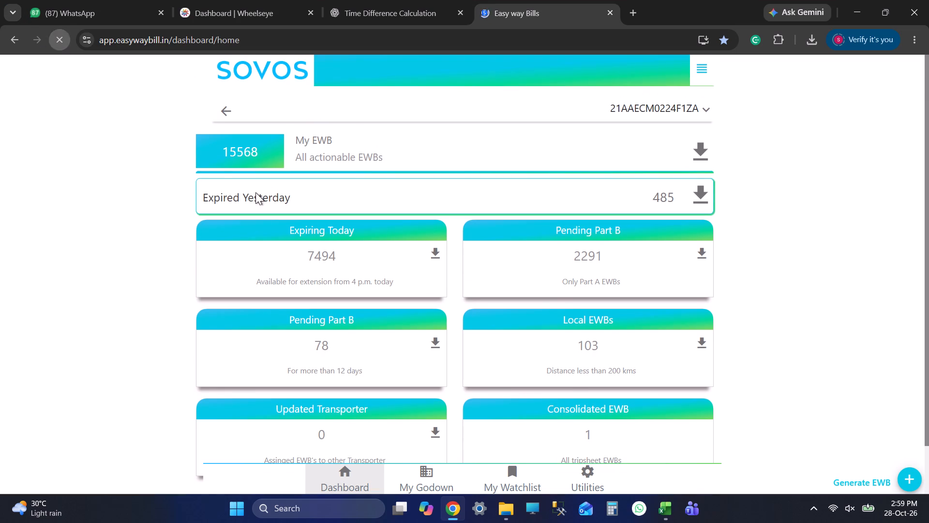
left_click(400, 122)
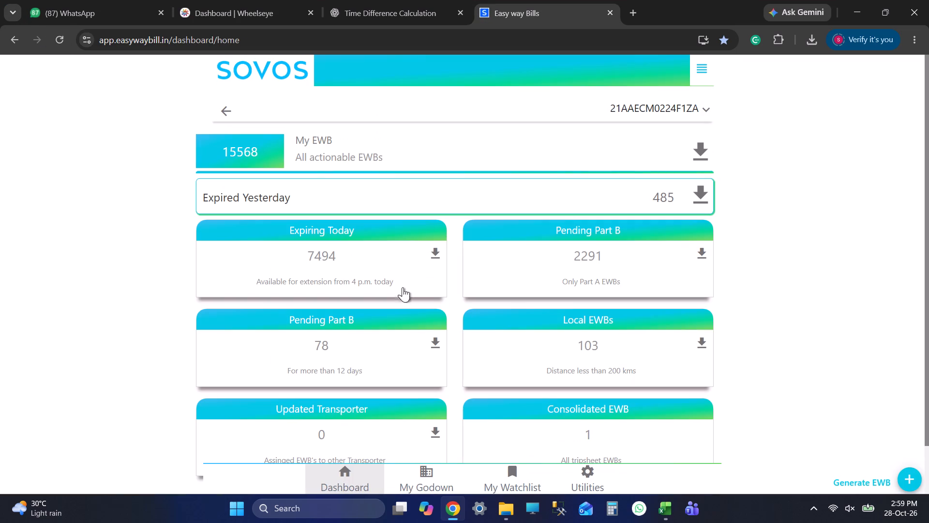
Download the Expiring Today report, repeating the request until the browser starts downloading it.
left_click(431, 253)
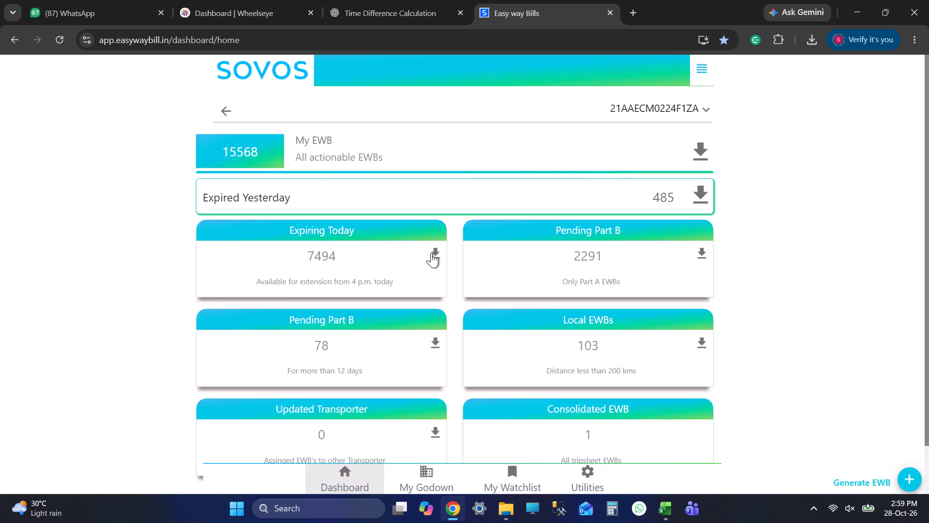
triple_click(431, 253)
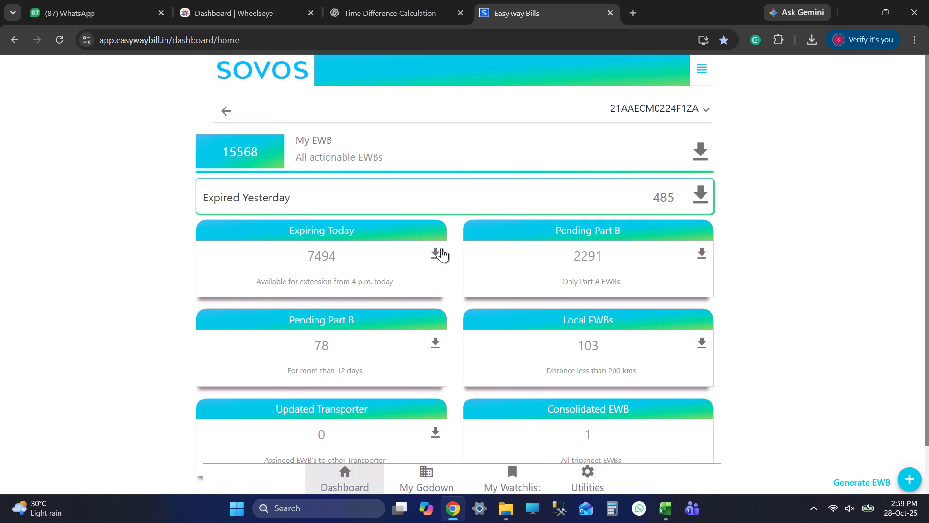
triple_click(433, 250)
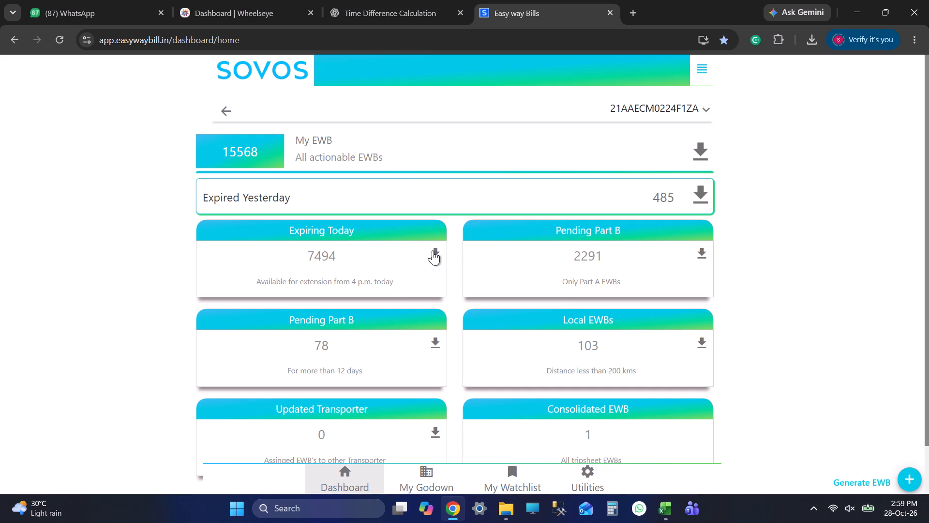
triple_click(433, 250)
double_click(433, 250)
triple_click(433, 250)
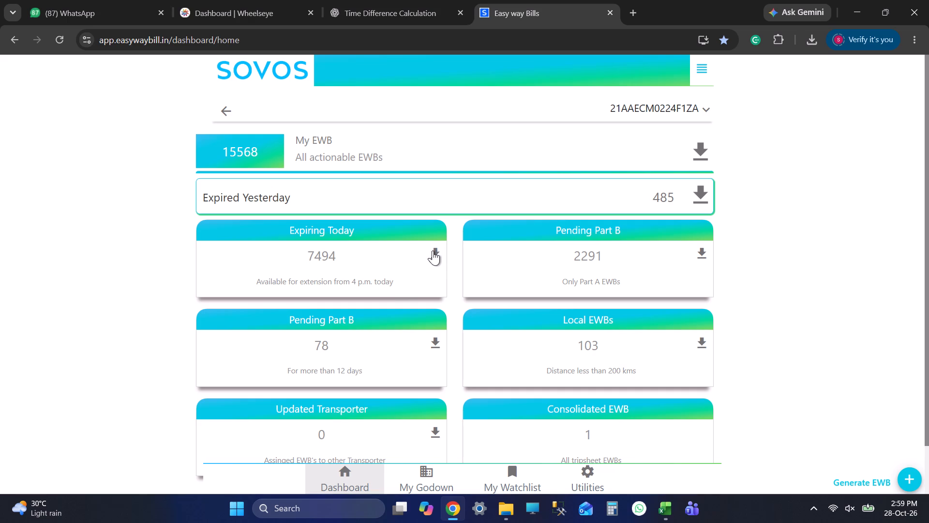
double_click(433, 250)
triple_click(433, 250)
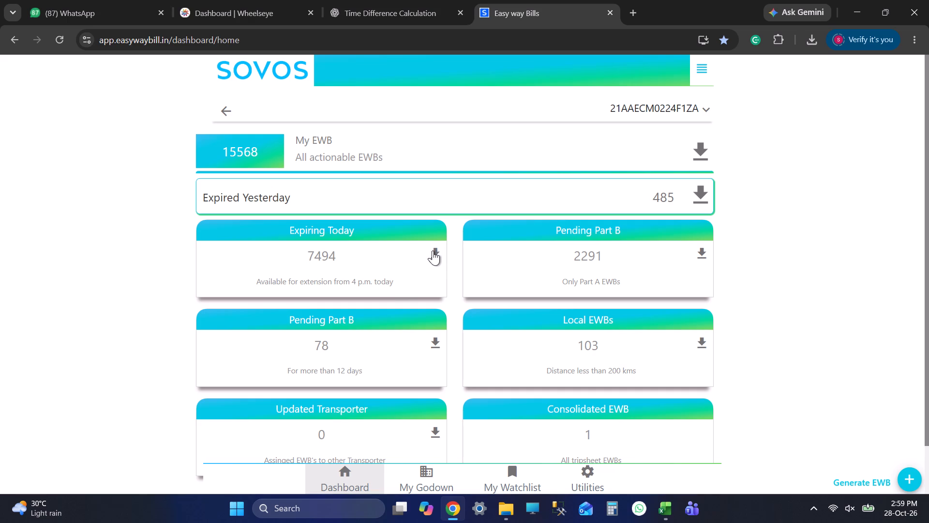
triple_click(433, 250)
triple_click(433, 250)
triple_click(433, 250)
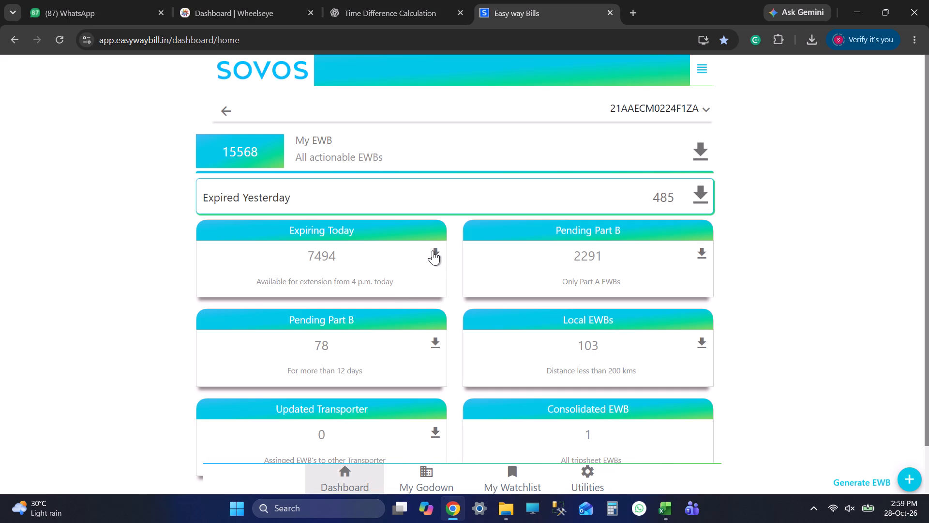
triple_click(433, 250)
double_click(433, 250)
triple_click(433, 250)
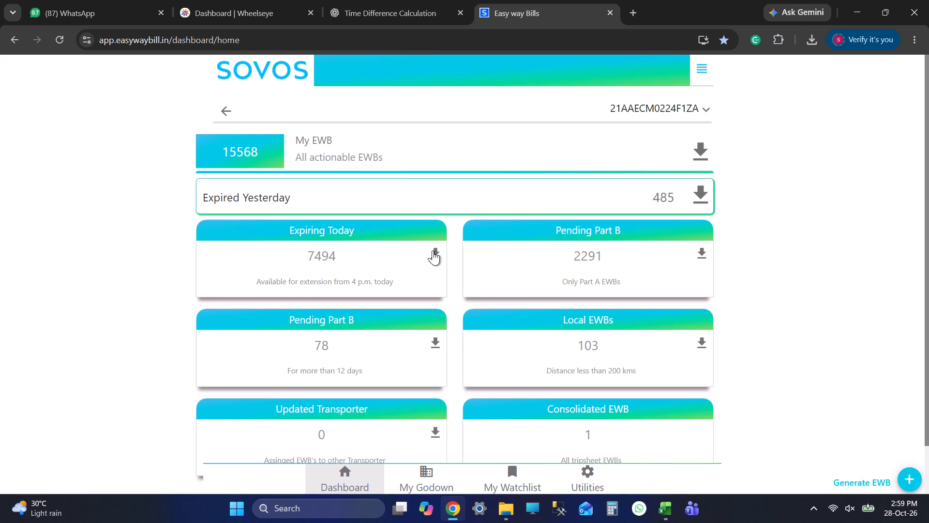
triple_click(433, 250)
triple_click(433, 250)
triple_click(433, 250)
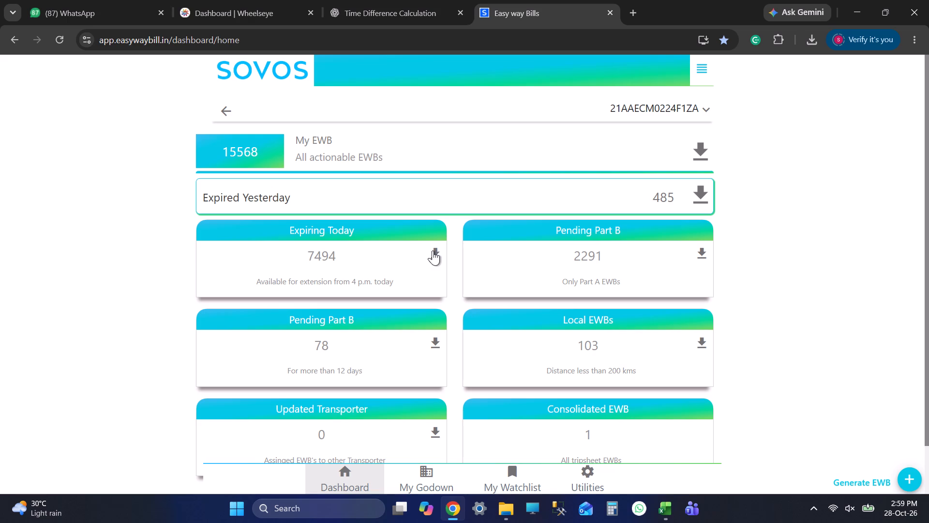
double_click(433, 250)
triple_click(433, 250)
left_click(433, 250)
triple_click(430, 249)
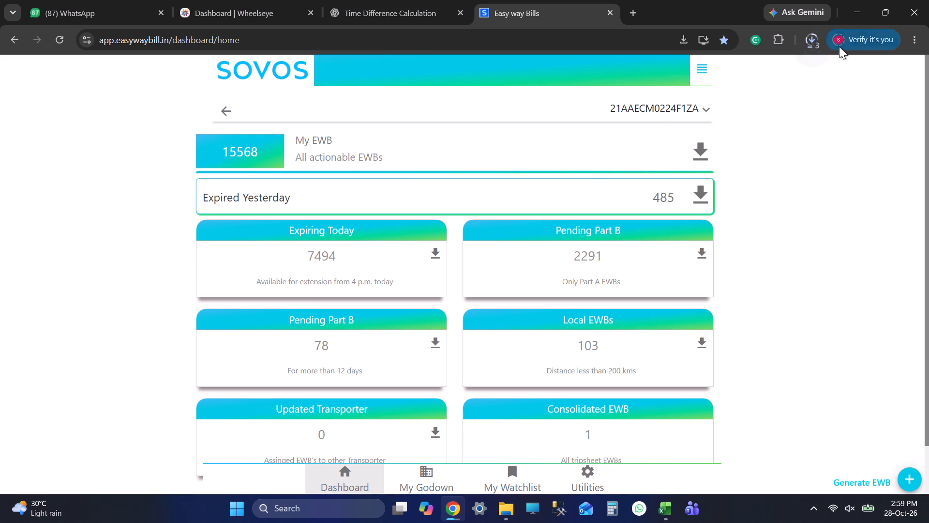
Close the duplicate EWB_EXPIRING_TODAY workbooks as they open, keep mtpl_daily_trip_updated 28 oct open, and return to the browser.
left_click(814, 46)
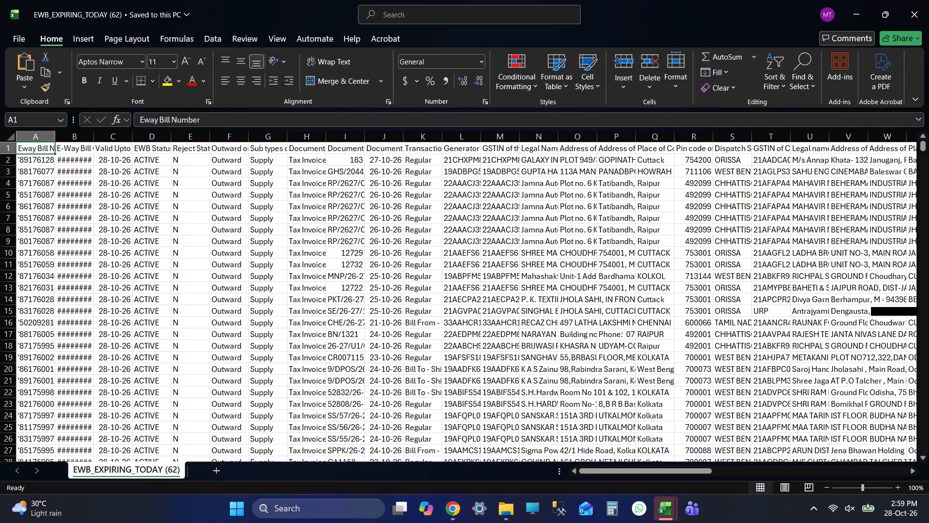
left_click(928, 0)
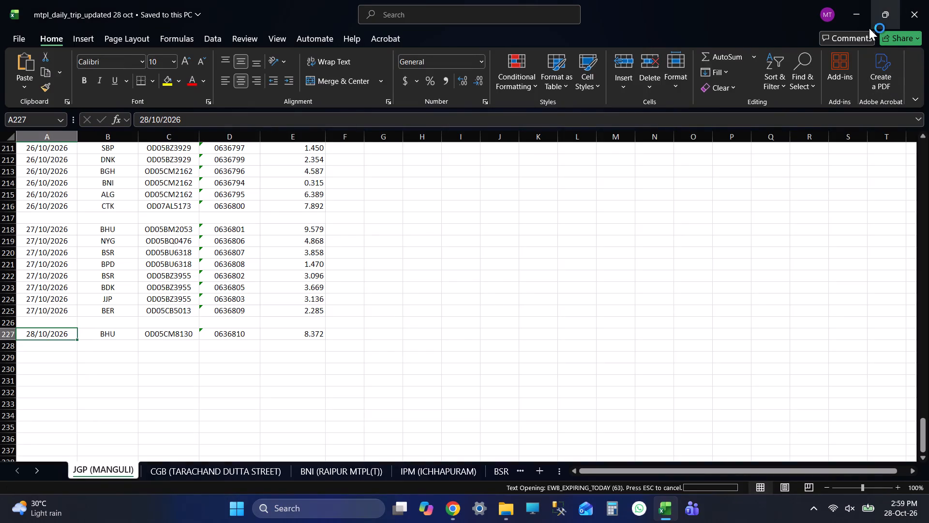
left_click(849, 8)
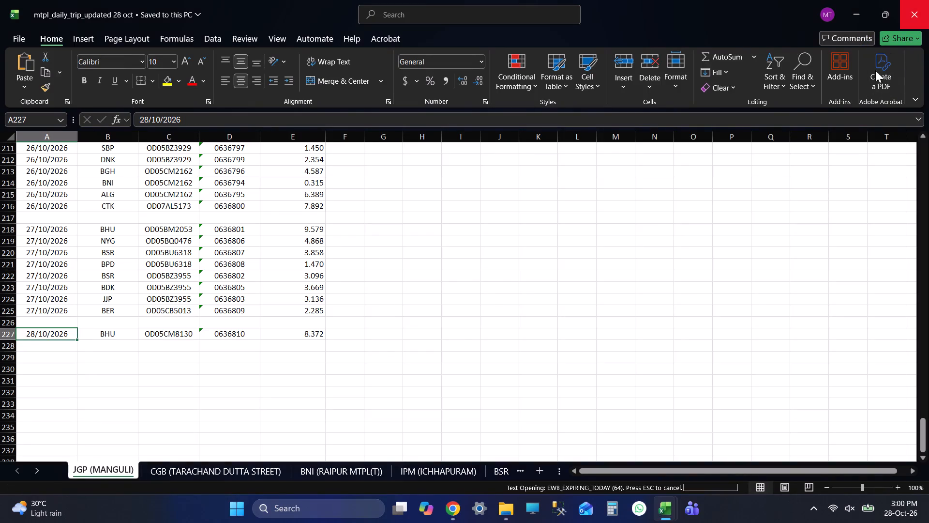
left_click(925, 1)
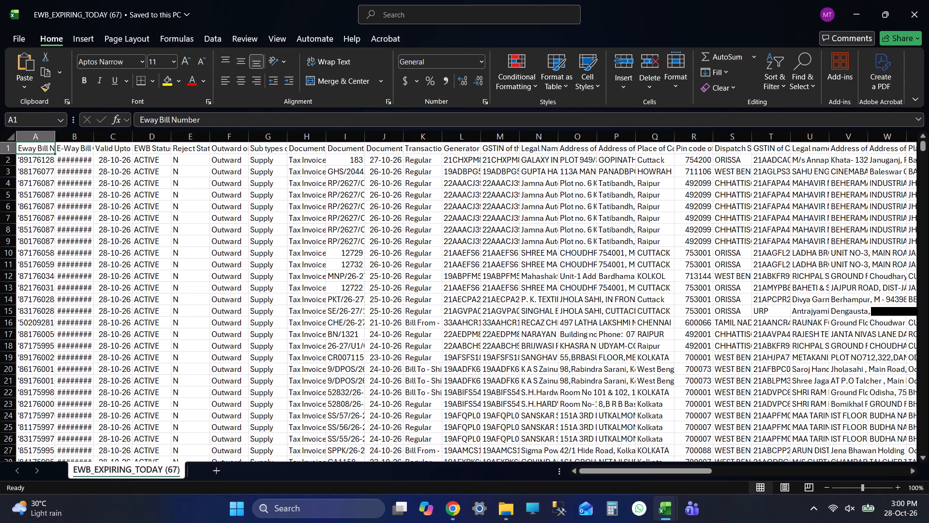
left_click(920, 0)
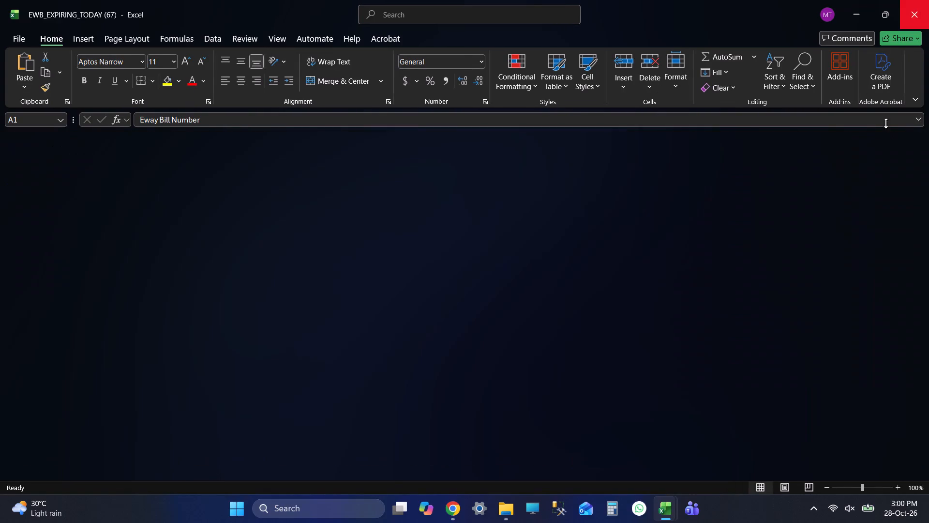
left_click(905, 19)
left_click(922, 16)
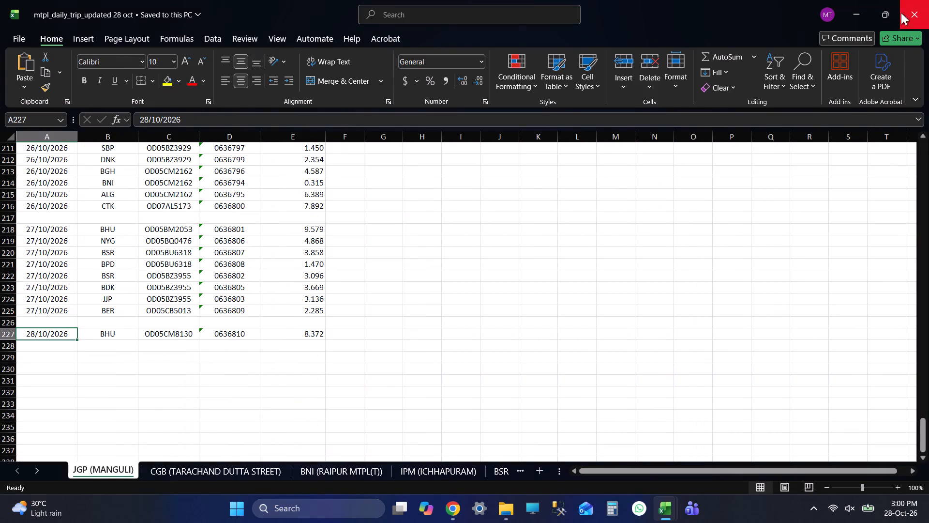
left_click(864, 3)
Delete the duplicate downloads EWB_EXPIRING_TODAY (62) to (66) from the Downloads folder, closing the copy still open in Excel and retrying.
left_click(776, 67)
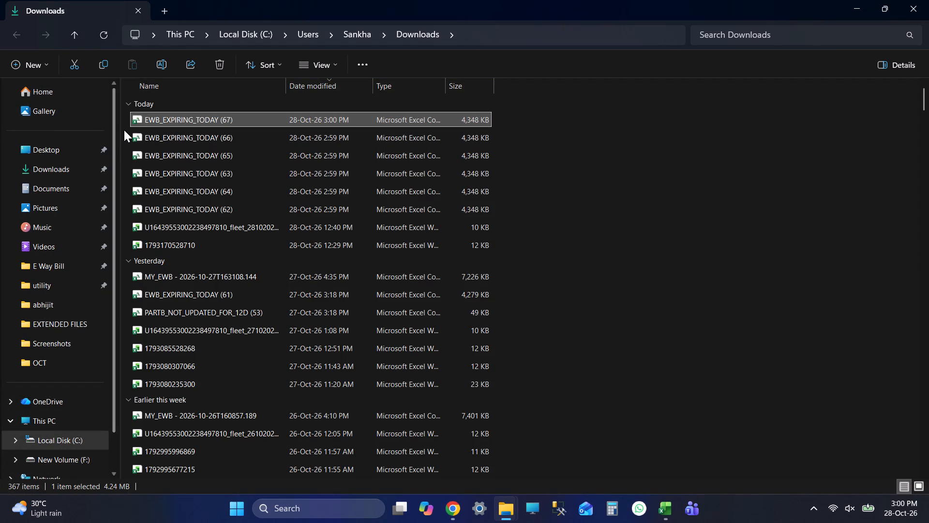
left_click_drag(124, 141, 215, 214)
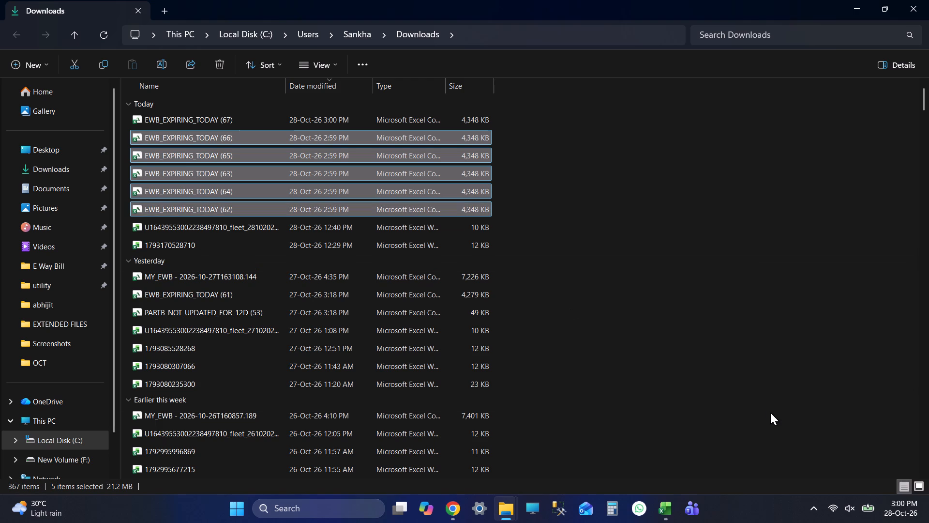
key("Delete")
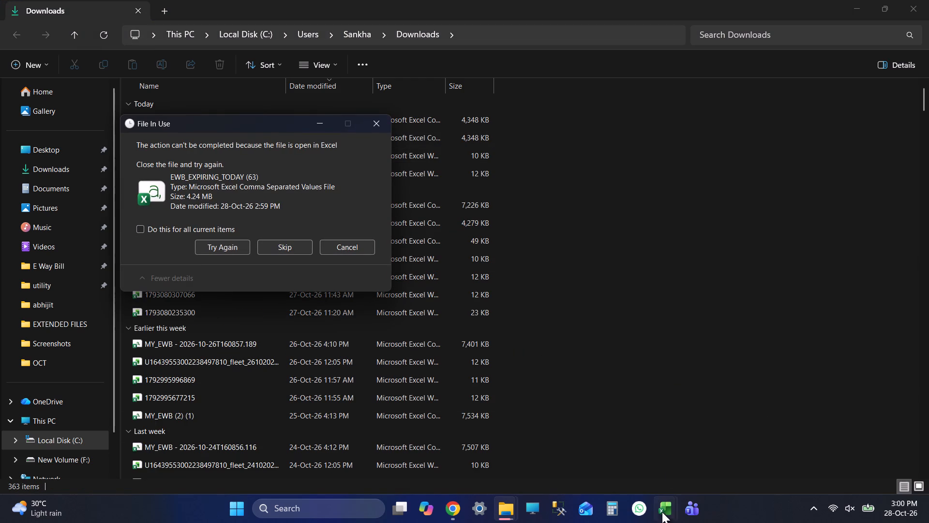
left_click(661, 513)
left_click(714, 448)
left_click(928, 0)
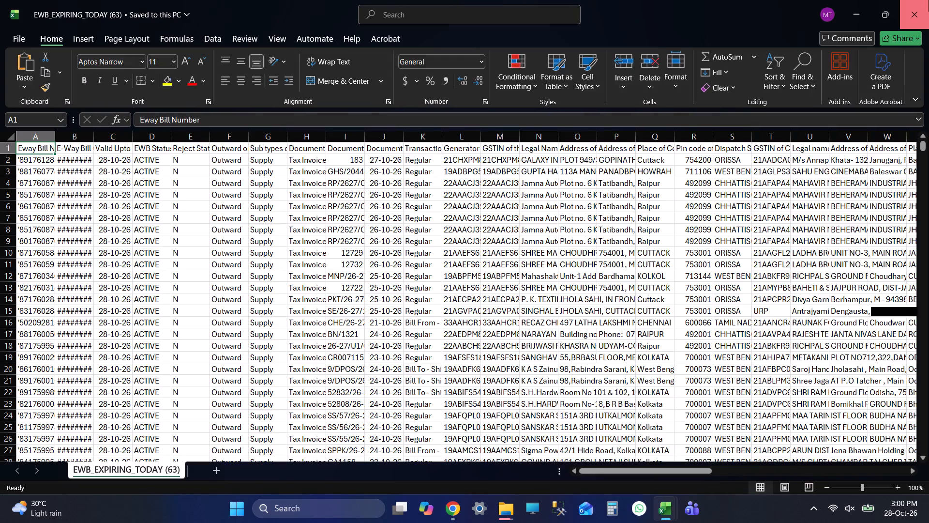
left_click(224, 249)
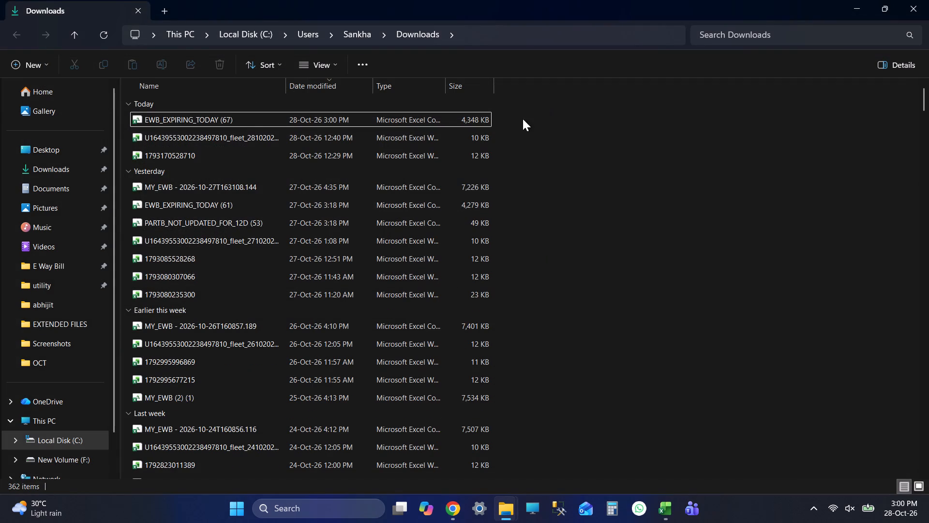
Download the Pending Part B report for more than 12 days from the Easy way Bills dashboard and close its workbook.
key("alt+Tab")
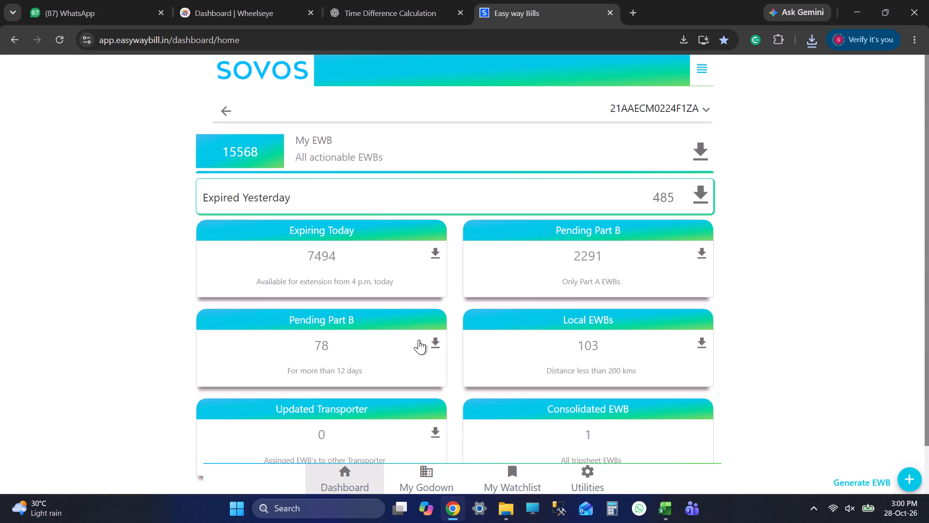
left_click(437, 346)
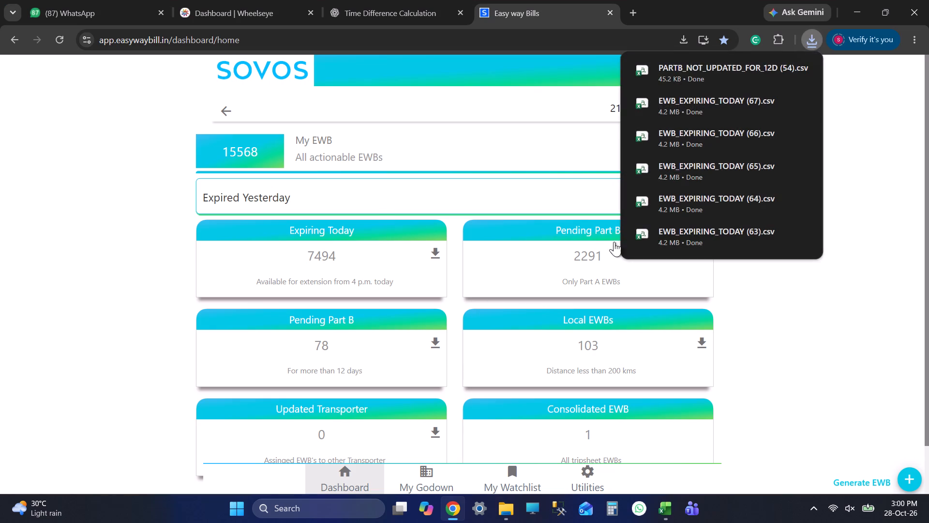
left_click(928, 0)
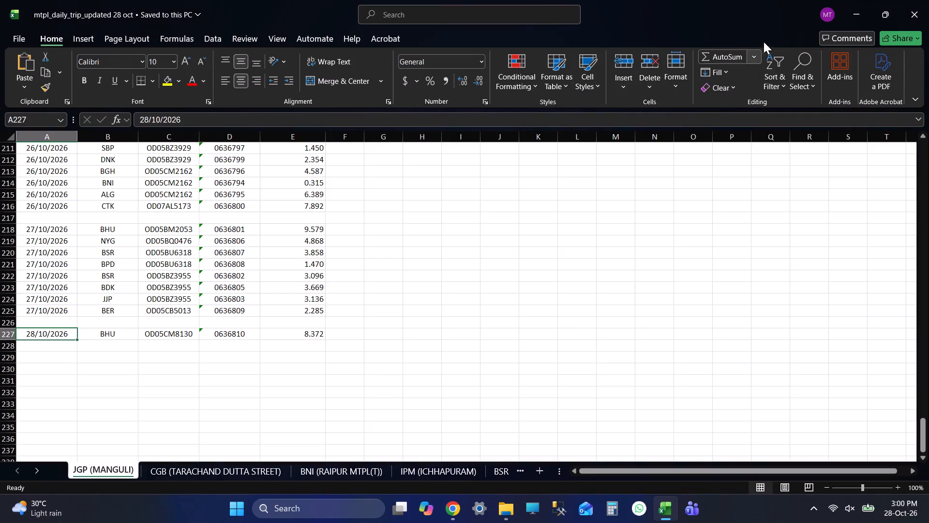
left_click(839, 2)
left_click(857, 17)
Move PARTB_NOT_UPDATED_FOR_12D (54) and EWB_EXPIRING_TODAY (67) from Downloads to the 20261028 Data (P) folder, then close the Downloads window.
left_click(779, 63)
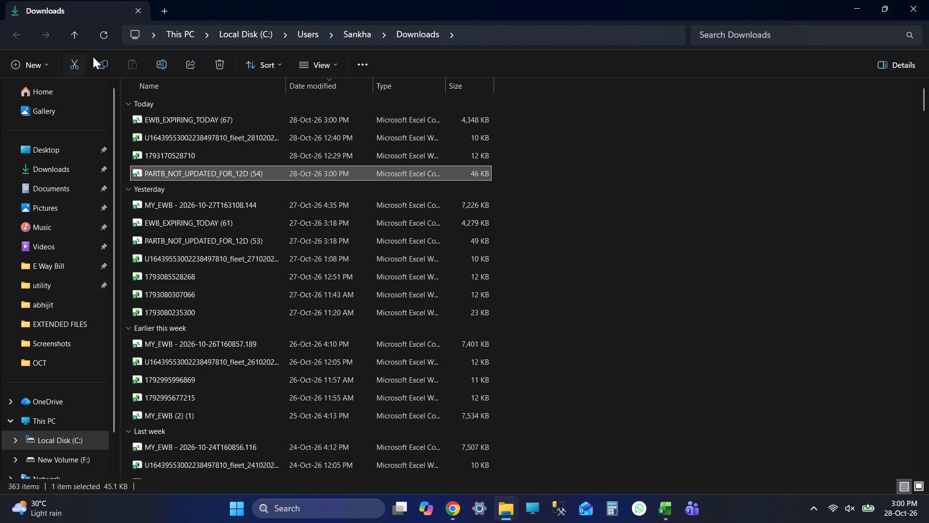
left_click(98, 33)
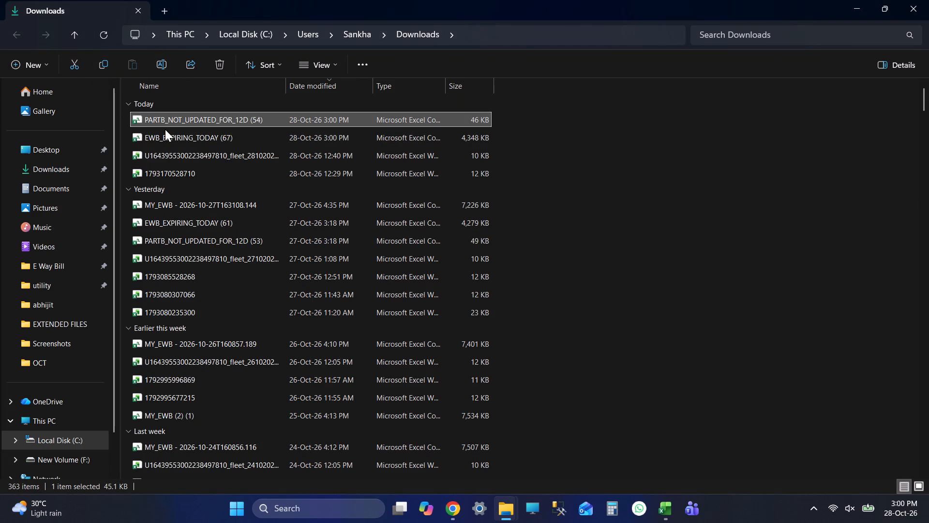
left_click_drag(124, 117, 153, 121)
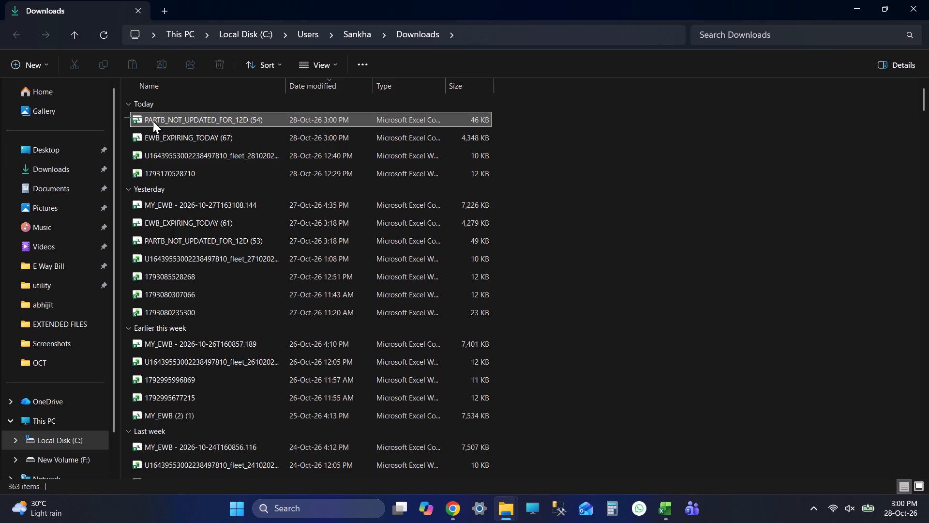
left_click_drag(153, 121, 188, 142)
key("ctrl+x")
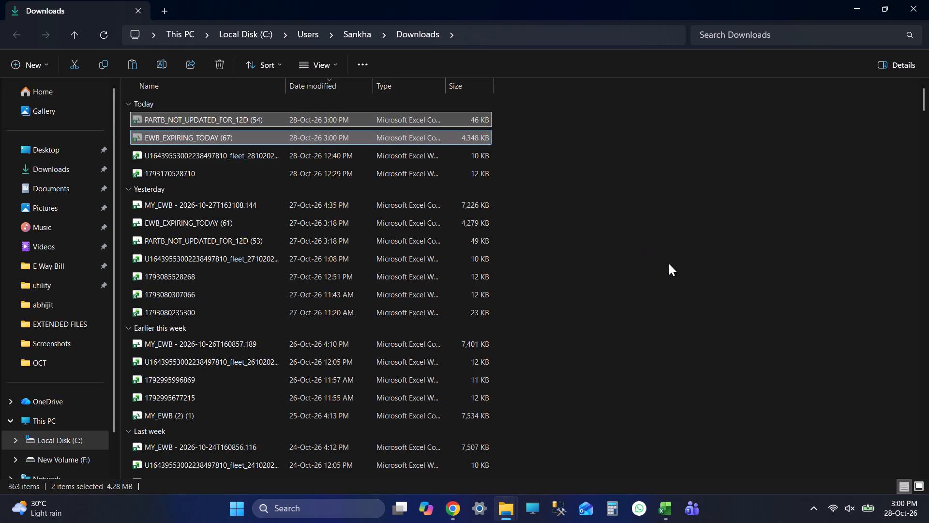
key("alt+Tab")
key("alt+Tab")
key("alt+Tab")
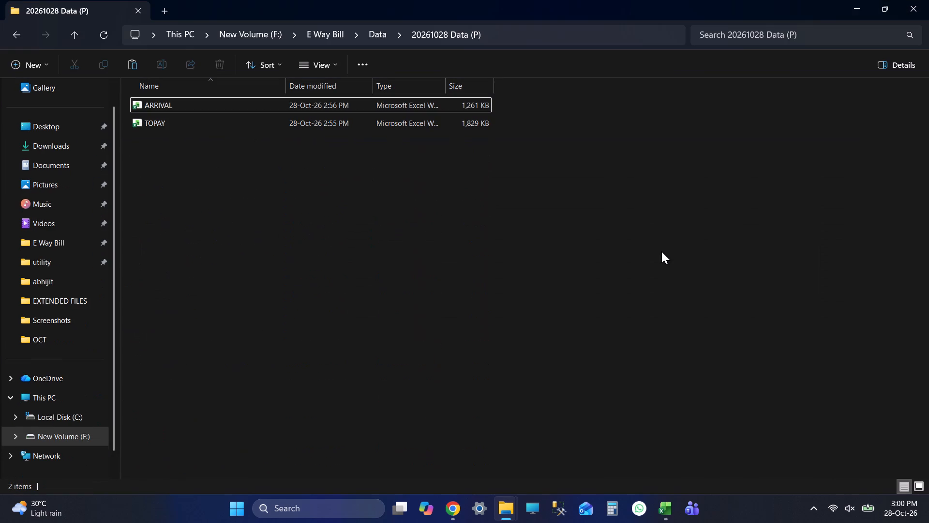
key("ctrl+v")
key("alt+Tab")
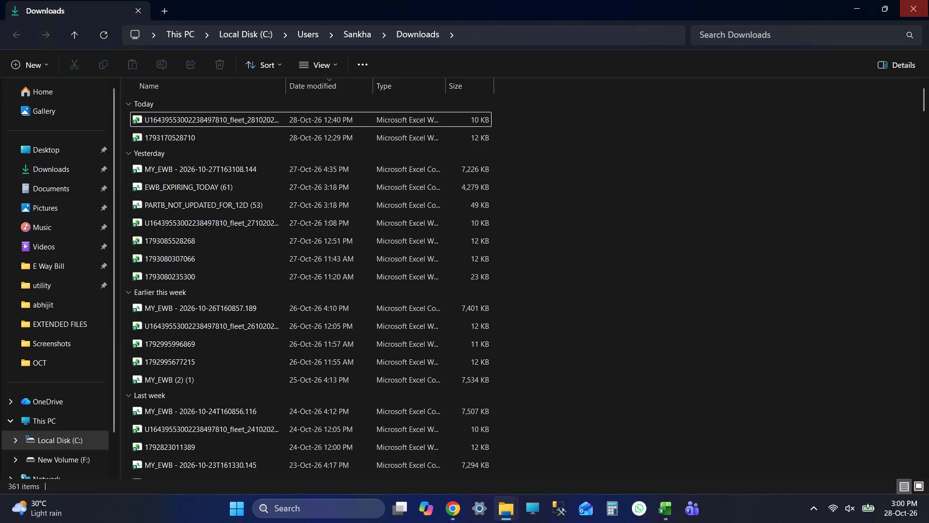
left_click(928, 0)
Refresh the file listing of the 20261028 Data (P) folder.
right_click(269, 295)
left_click(342, 280)
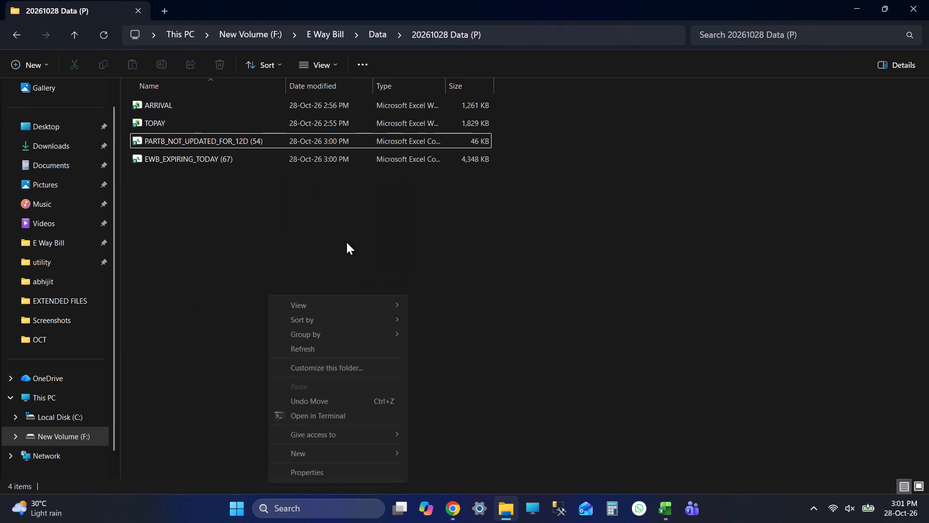
left_click(325, 352)
right_click(267, 232)
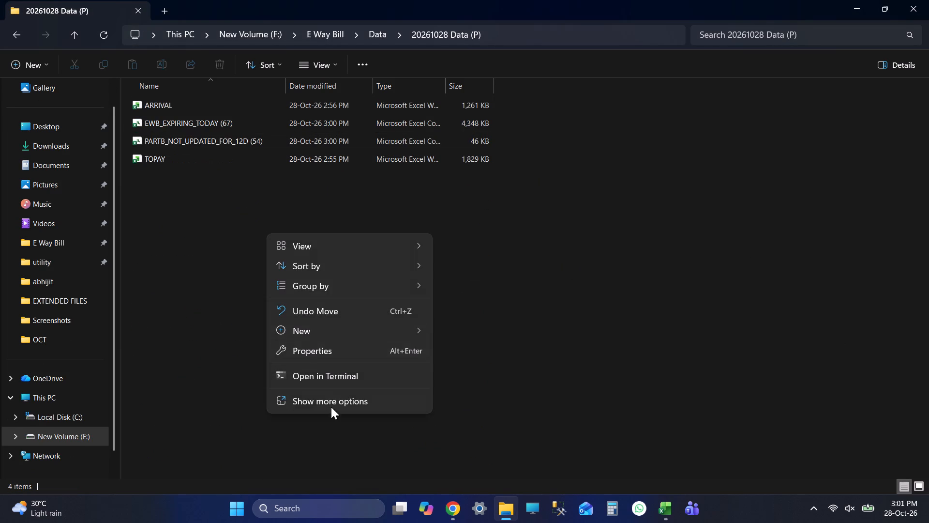
left_click(331, 403)
left_click(312, 291)
right_click(210, 198)
left_click(262, 364)
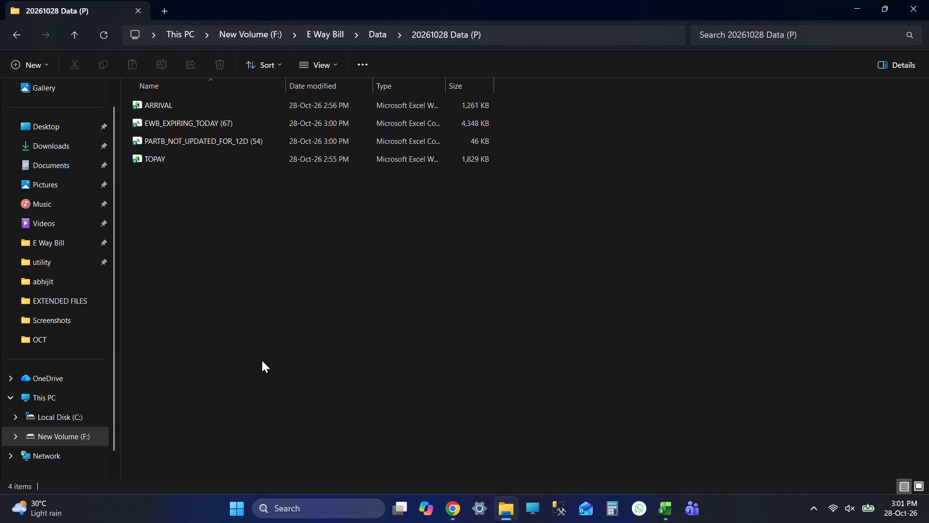
left_click(248, 258)
Save the mtpl_daily_trip_updated 28 oct workbook in Excel and close it.
key("alt+Tab")
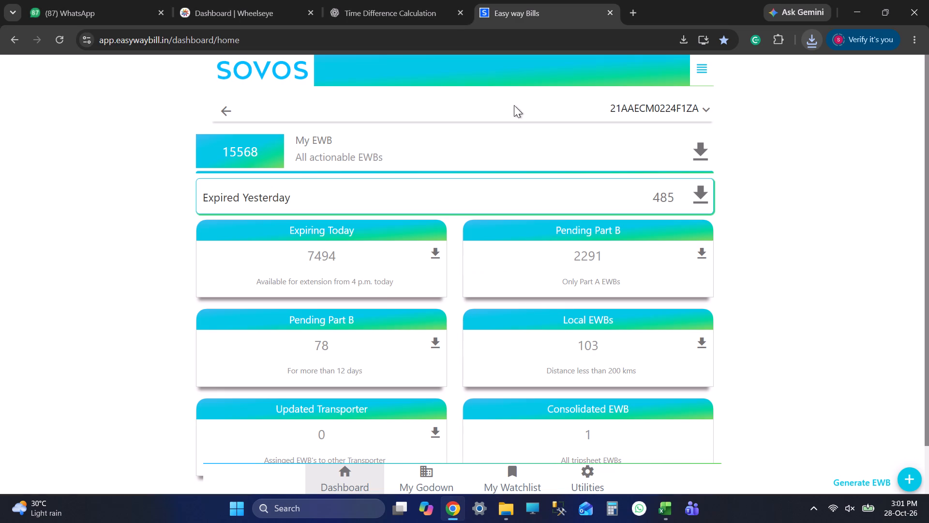
key("alt+Tab")
key("alt+Tab")
key("alt+Tab")
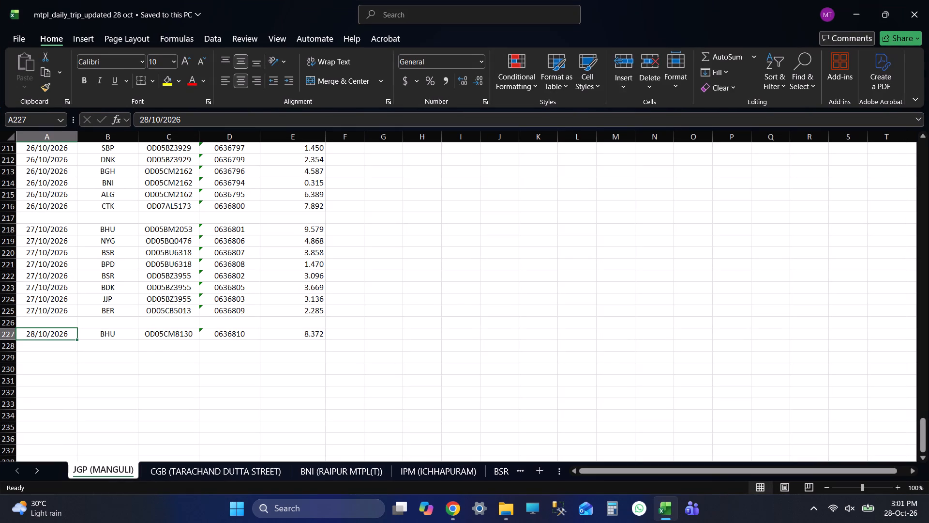
key("ctrl+s")
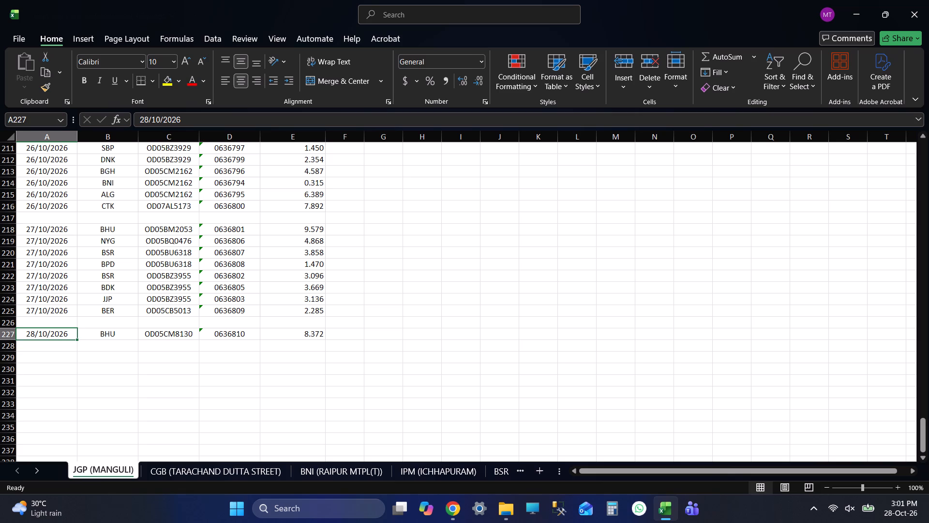
key("ctrl+s")
key("ctrl+s")
key("ctrl+s")
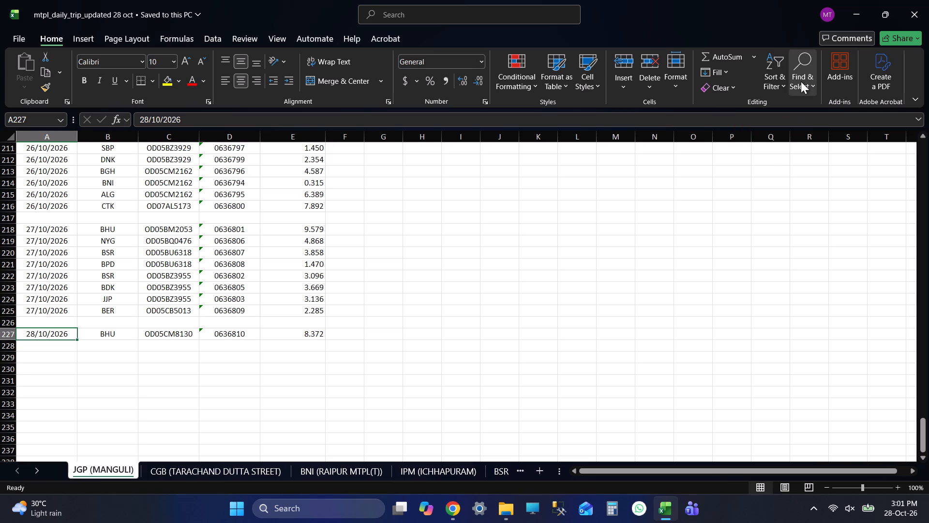
key("alt+Tab")
key("alt+Tab")
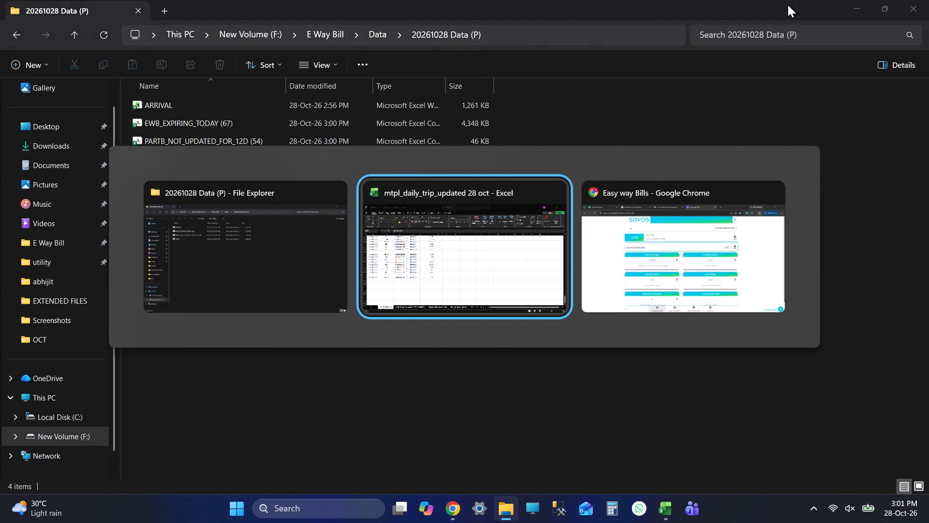
key("ctrl+s")
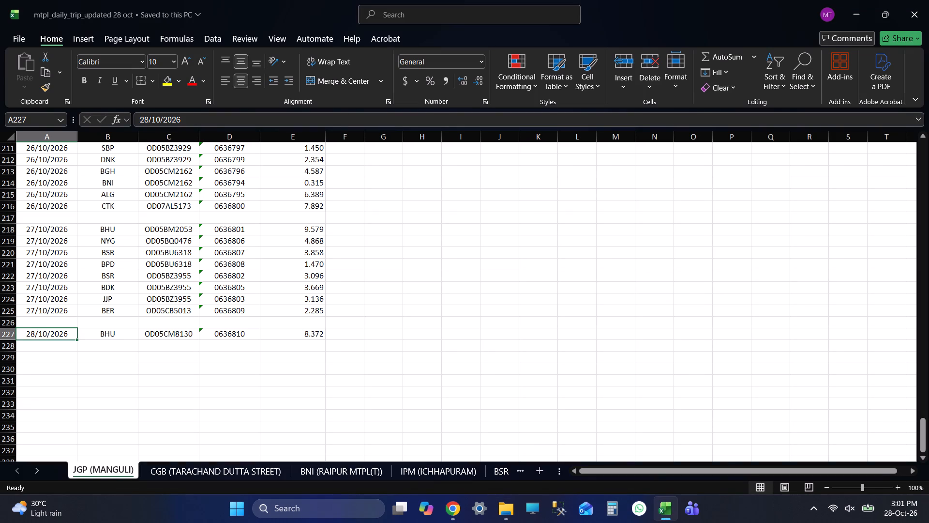
left_click(928, 0)
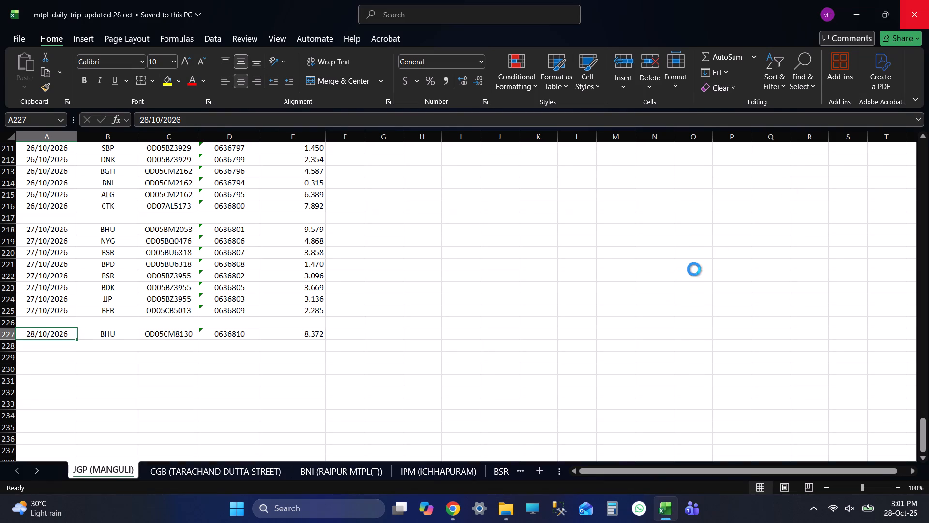
Return to the 20261028 Data (P) folder and refresh its file listing again.
key("alt+Tab")
key("alt+Tab")
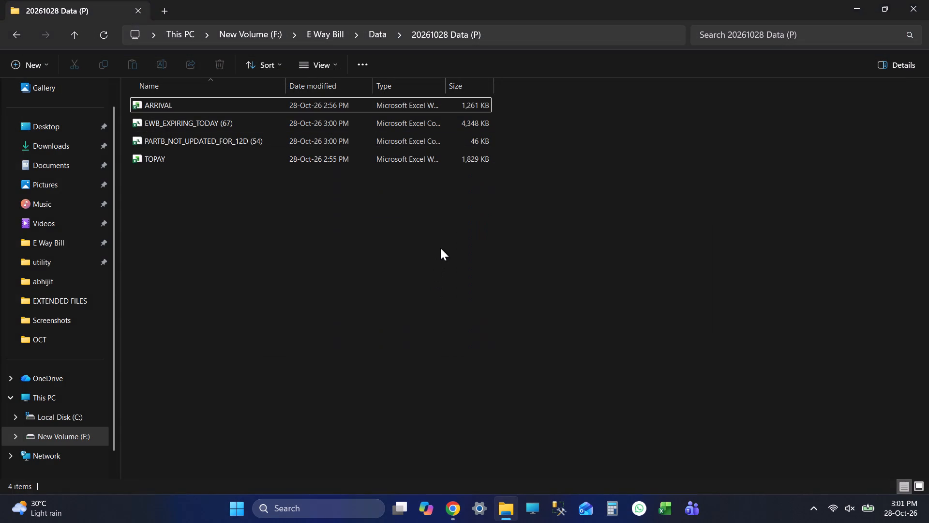
right_click(298, 262)
left_click(403, 437)
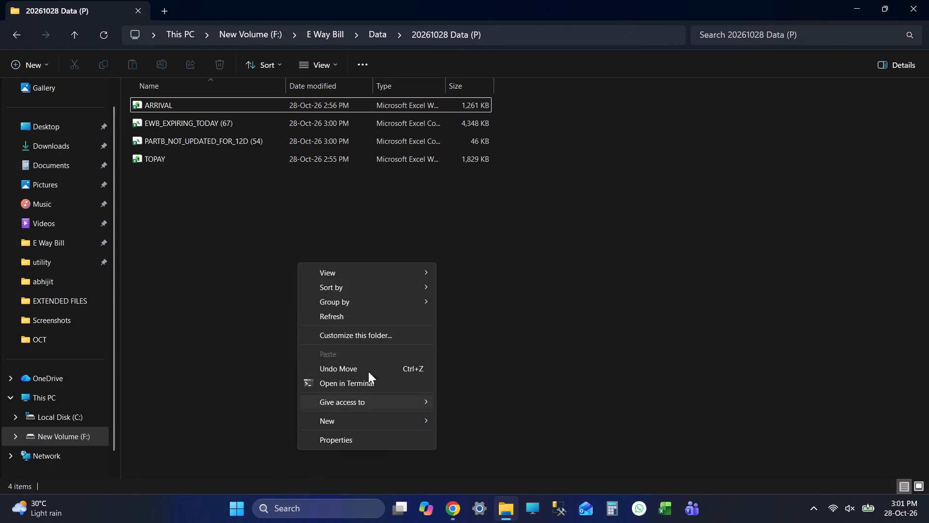
left_click(345, 317)
Open the E Way Bill folder in a second File Explorer window.
triple_click(851, 2)
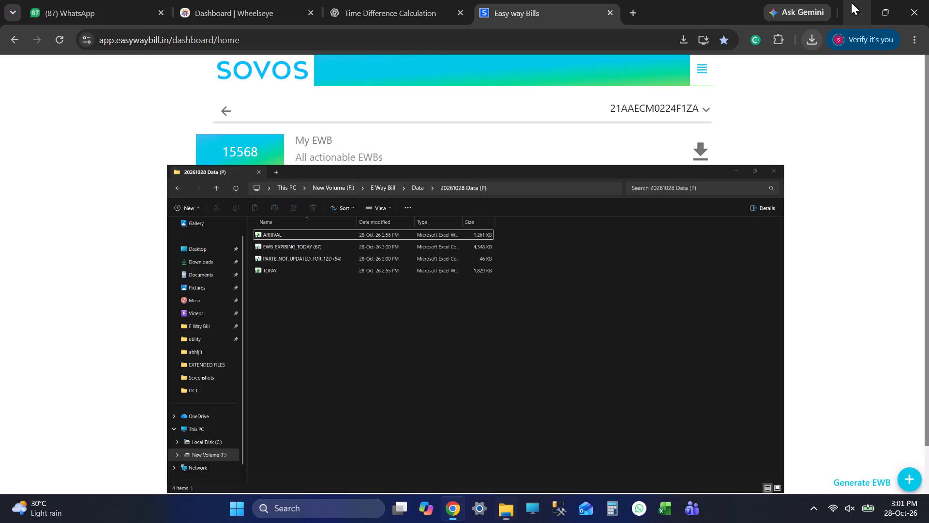
double_click(11, 192)
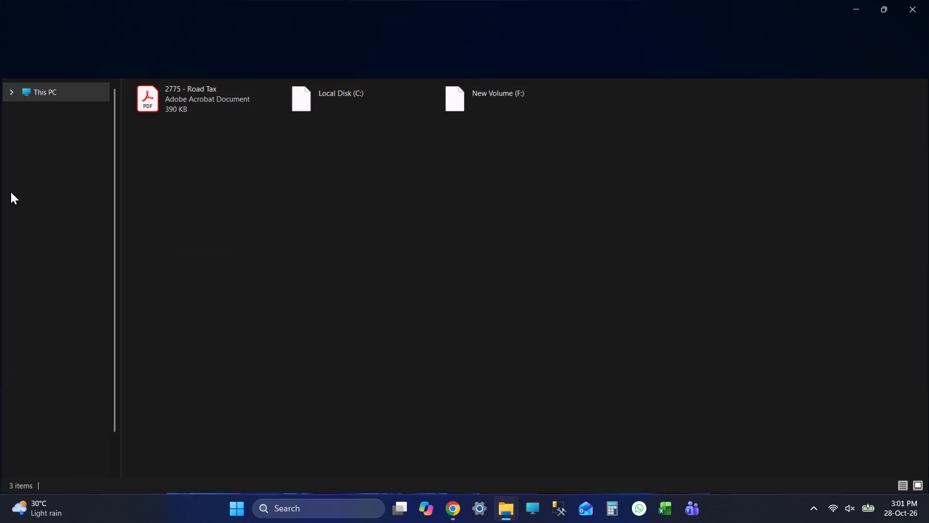
left_click(47, 245)
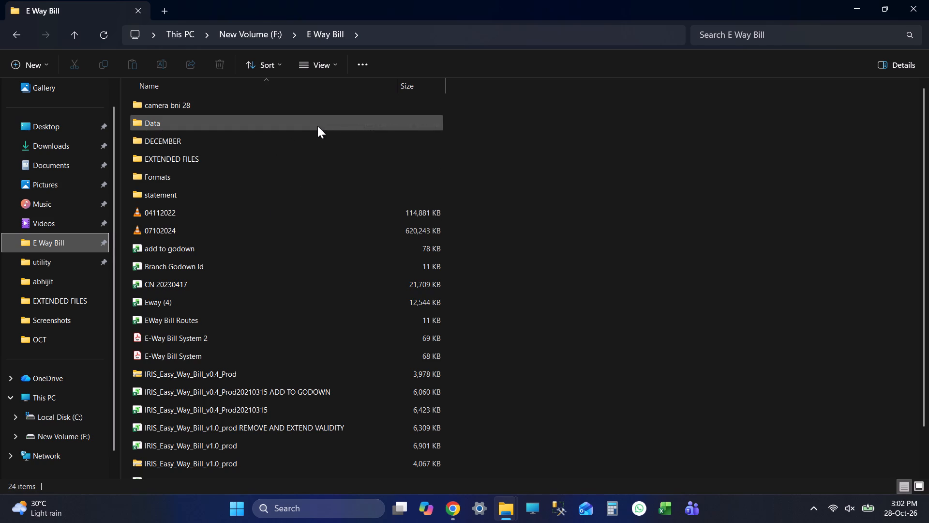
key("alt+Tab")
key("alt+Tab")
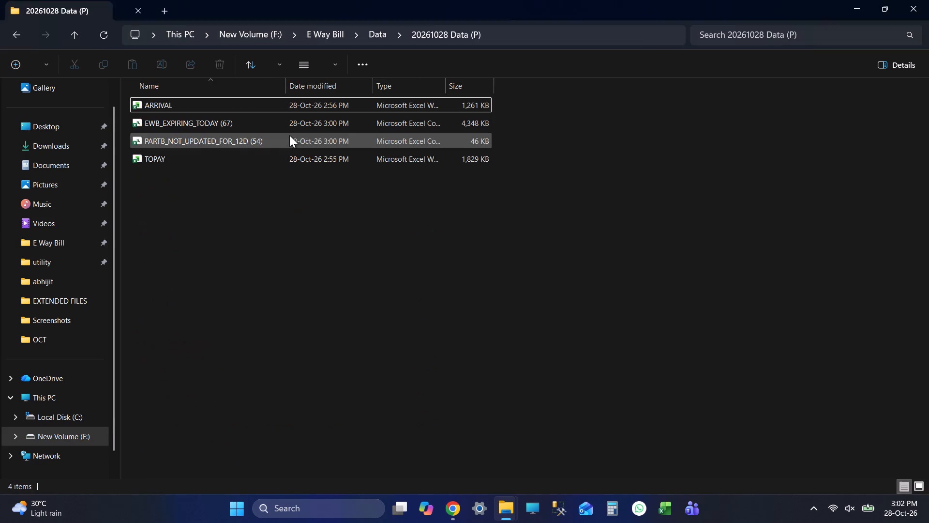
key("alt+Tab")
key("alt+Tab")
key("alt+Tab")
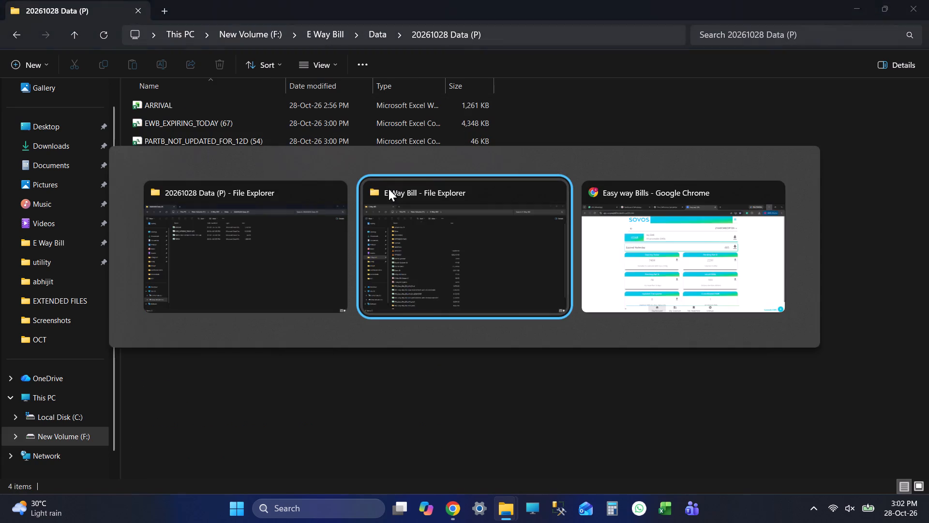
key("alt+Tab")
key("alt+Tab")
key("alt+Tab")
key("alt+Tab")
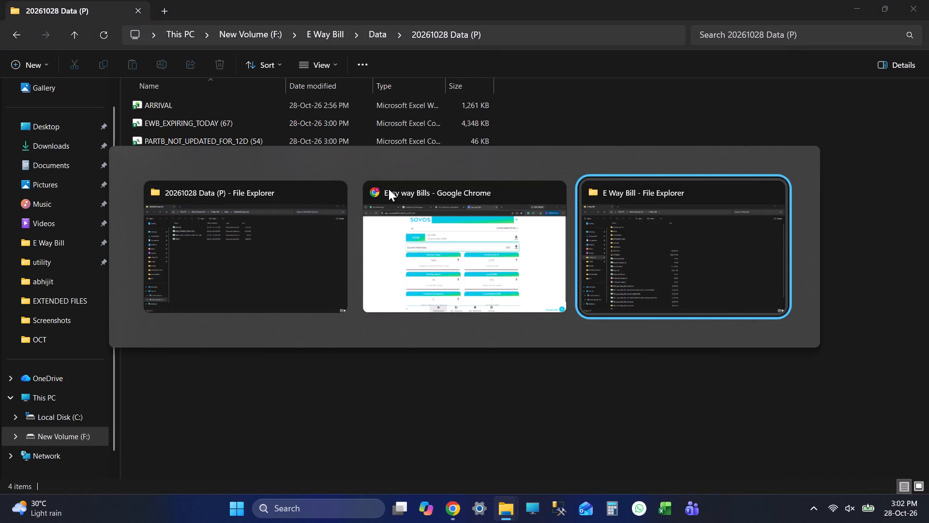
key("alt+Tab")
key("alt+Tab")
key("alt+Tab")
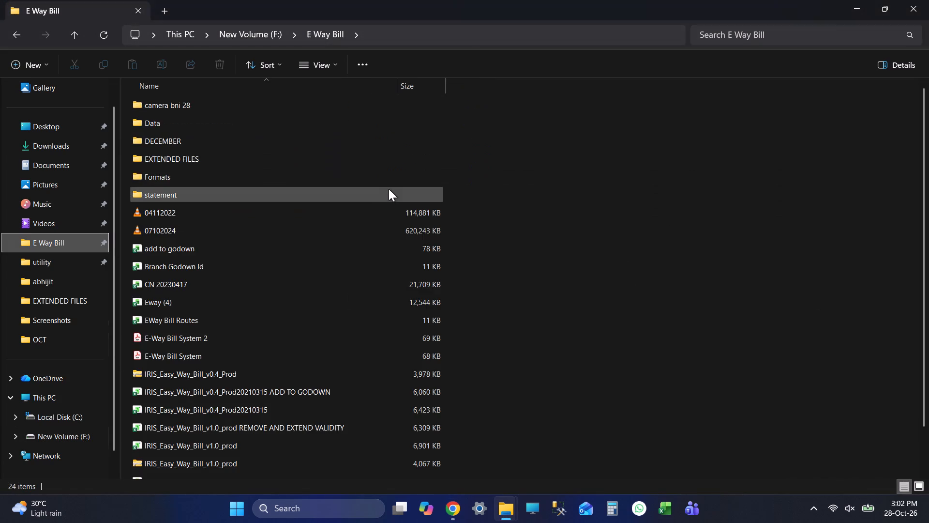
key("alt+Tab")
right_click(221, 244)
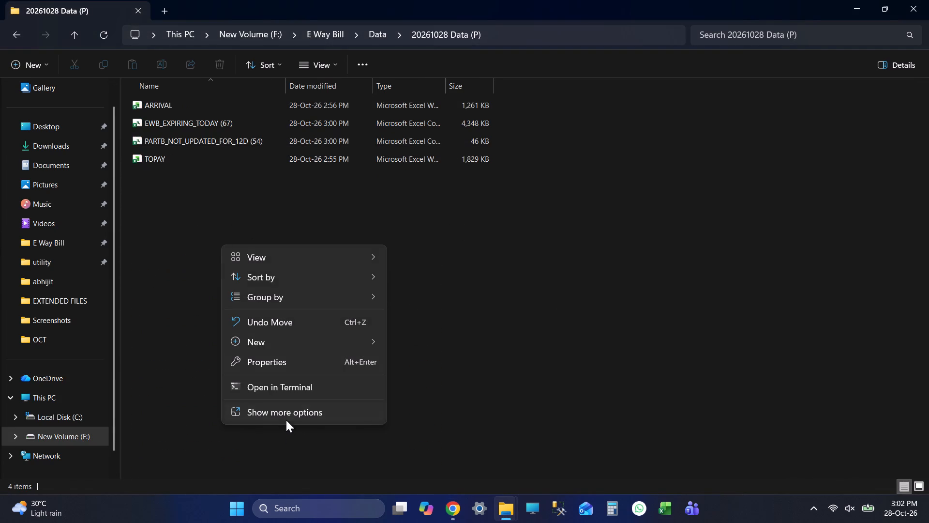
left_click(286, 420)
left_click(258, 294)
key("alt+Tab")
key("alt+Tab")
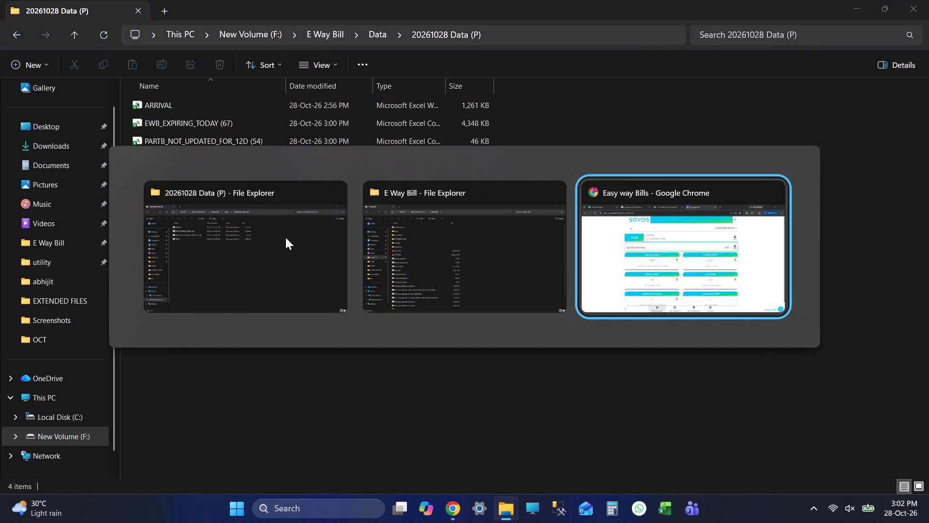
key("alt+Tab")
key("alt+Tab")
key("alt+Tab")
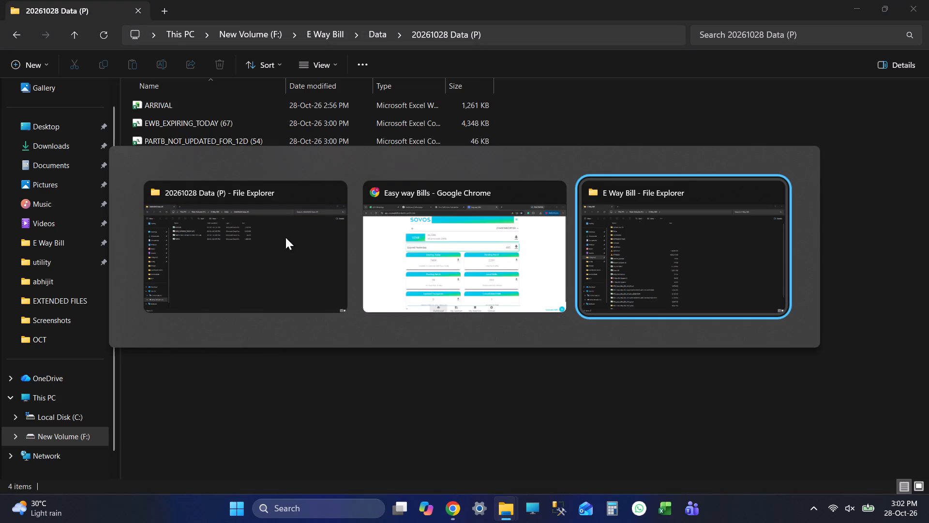
Duplicate the 20261027 Eway Bill Expiry Analysis workbook inside the Formats subfolder of the E Way Bill folder.
left_click(61, 261)
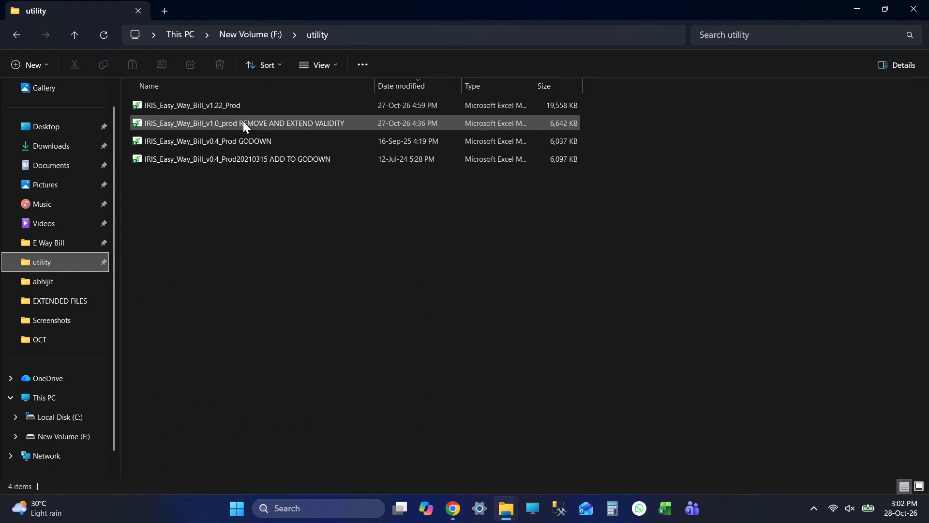
left_click(12, 31)
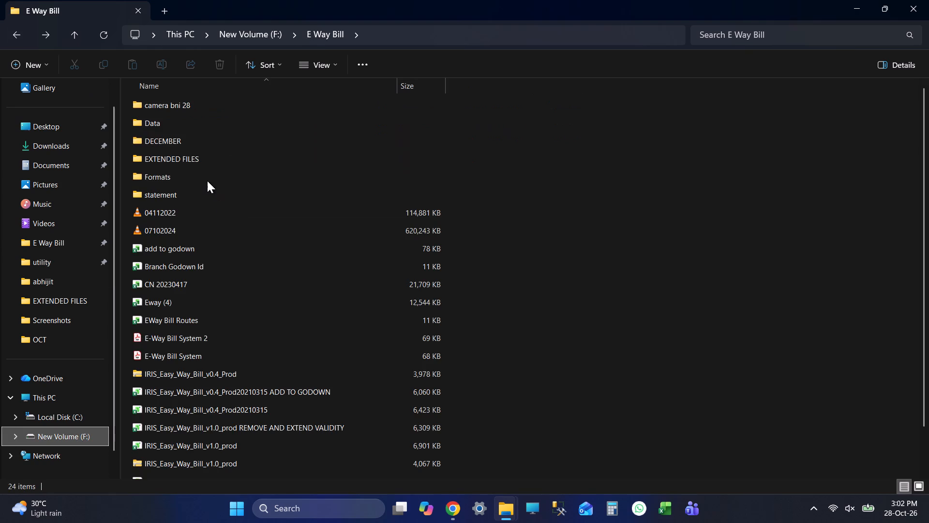
double_click(204, 176)
scroll(246, 156, "up", 5)
left_click(261, 101)
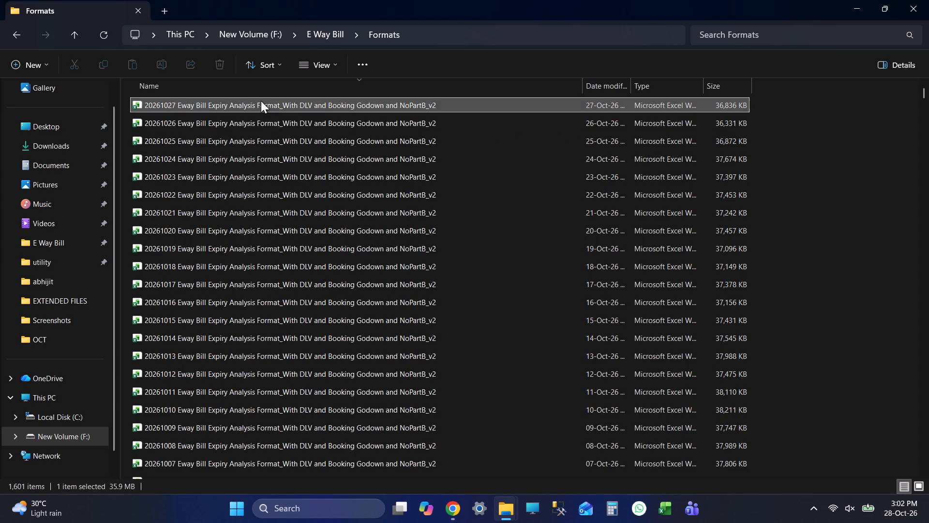
scroll(441, 202, "up", 5)
key("ctrl+c")
key("ctrl+v")
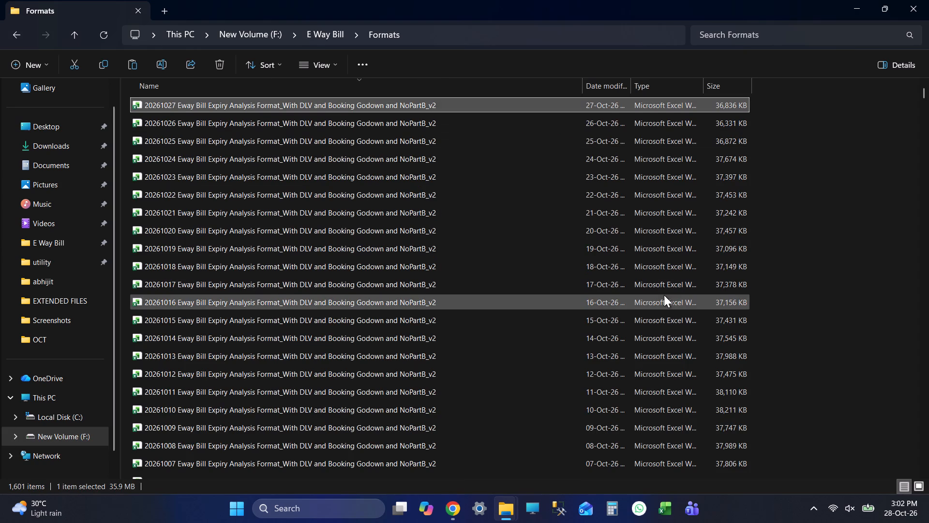
Rename the copied workbook as 20261028 Eway Bill Expiry Analysis Format_With DLV and Booking Godown and NoPartB_v2.
key("F2")
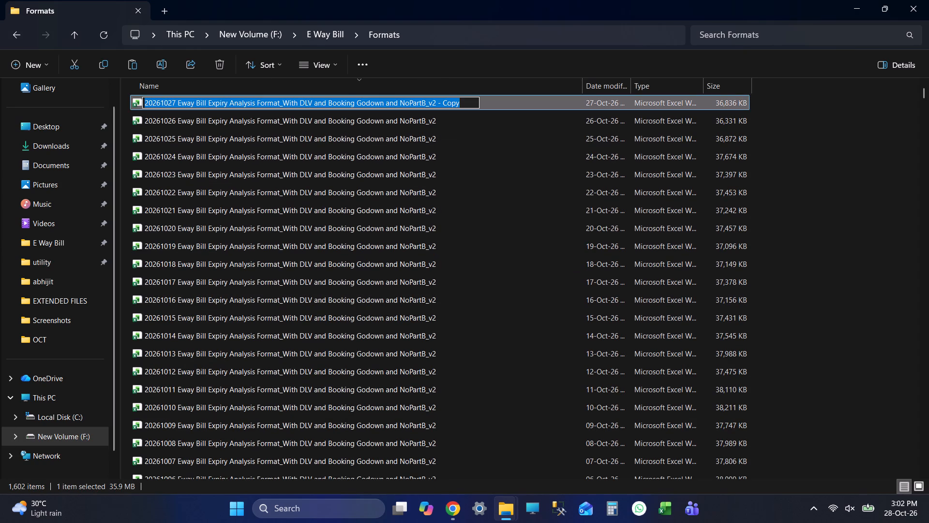
left_click(469, 106)
key("BackSpace")
key("BackSpace")
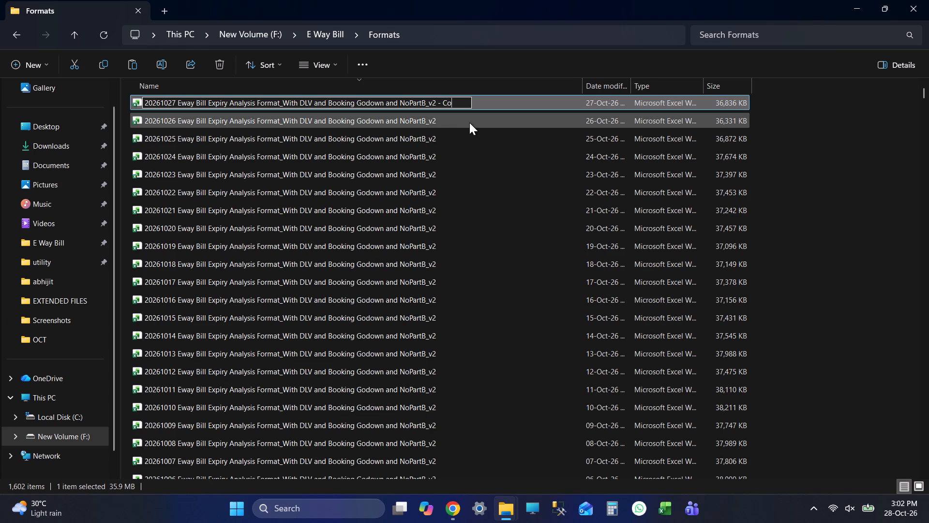
key("BackSpace")
key("BackSpace")
key("BackSpace")
key("BackSpace")
key("BackSpace")
key("ctrl+Left")
key("ctrl+Left")
key("ctrl+Left")
key("ctrl+Left")
key("ctrl+Left")
key("ctrl+Left")
key("ctrl+Left")
key("ctrl+Left")
key("ctrl+Left")
key("ctrl+Left")
key("ctrl+Left")
key("ctrl+Left")
key("ctrl+Right")
key("Left")
key("BackSpace")
key("8")
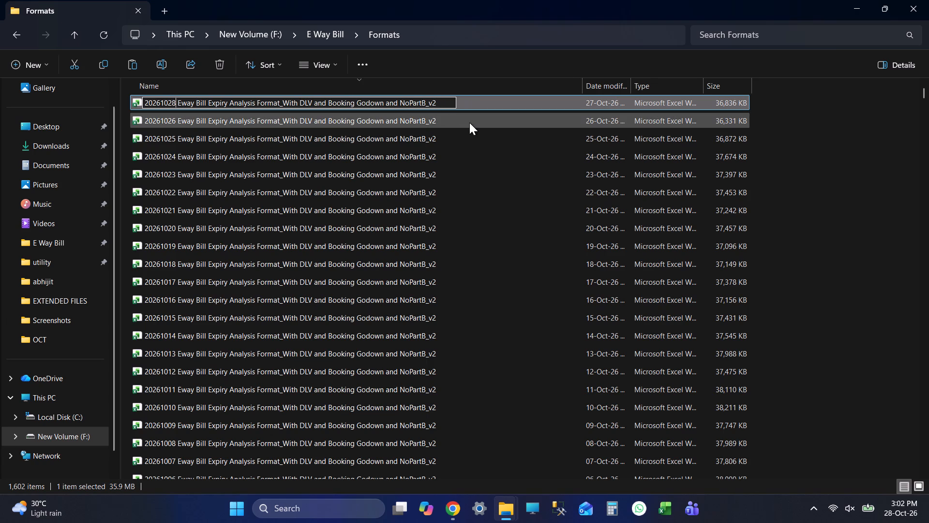
left_click(441, 64)
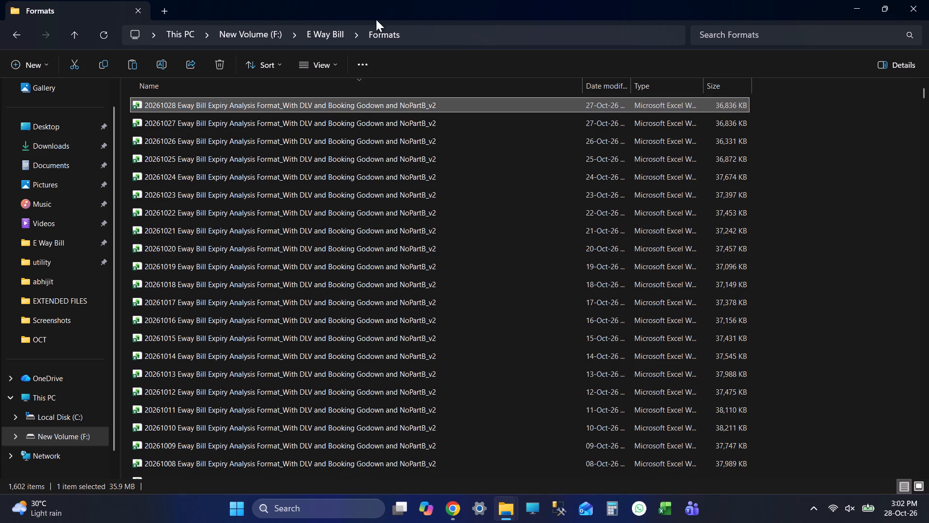
Open the 20261028 Eway Bill Expiry Analysis workbook in Excel and enable its content.
double_click(168, 101)
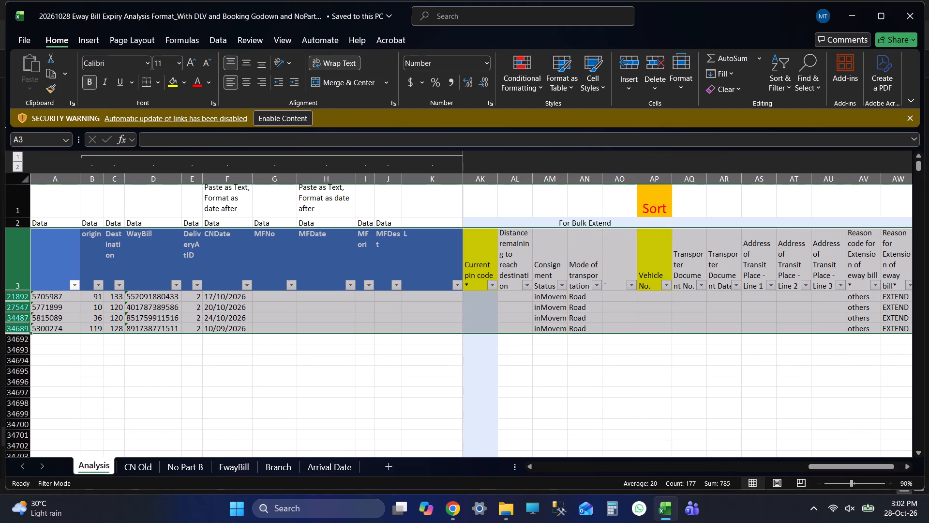
left_click(268, 121)
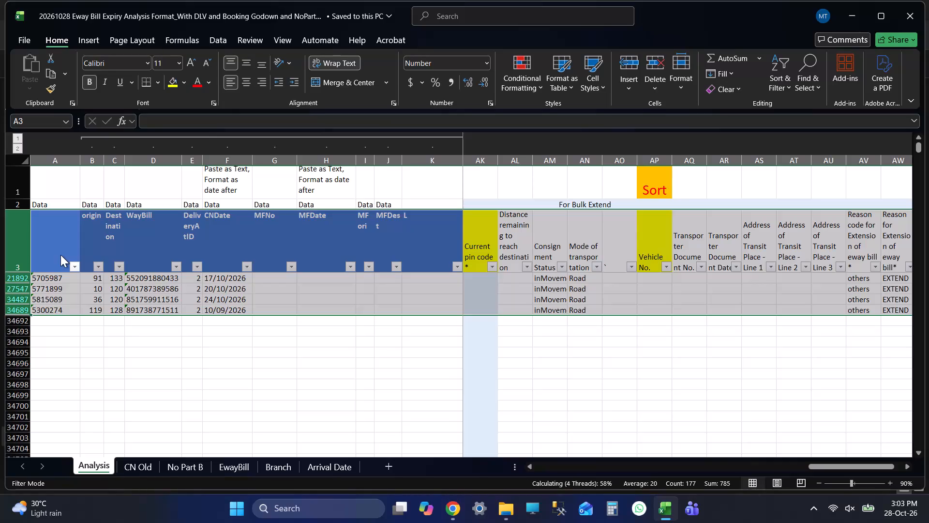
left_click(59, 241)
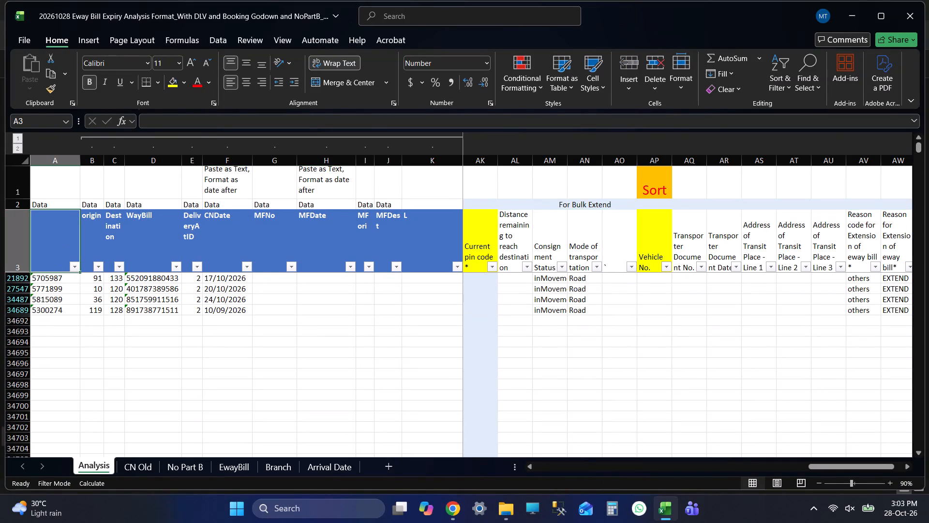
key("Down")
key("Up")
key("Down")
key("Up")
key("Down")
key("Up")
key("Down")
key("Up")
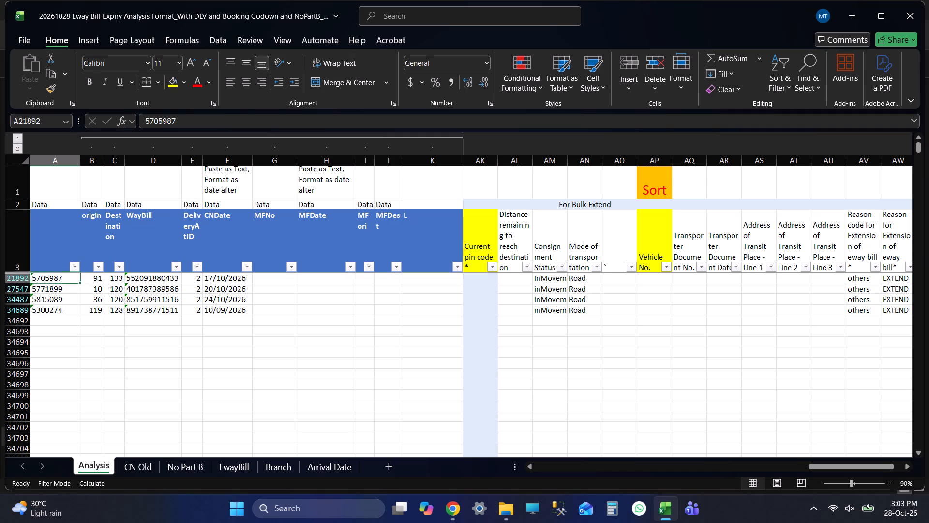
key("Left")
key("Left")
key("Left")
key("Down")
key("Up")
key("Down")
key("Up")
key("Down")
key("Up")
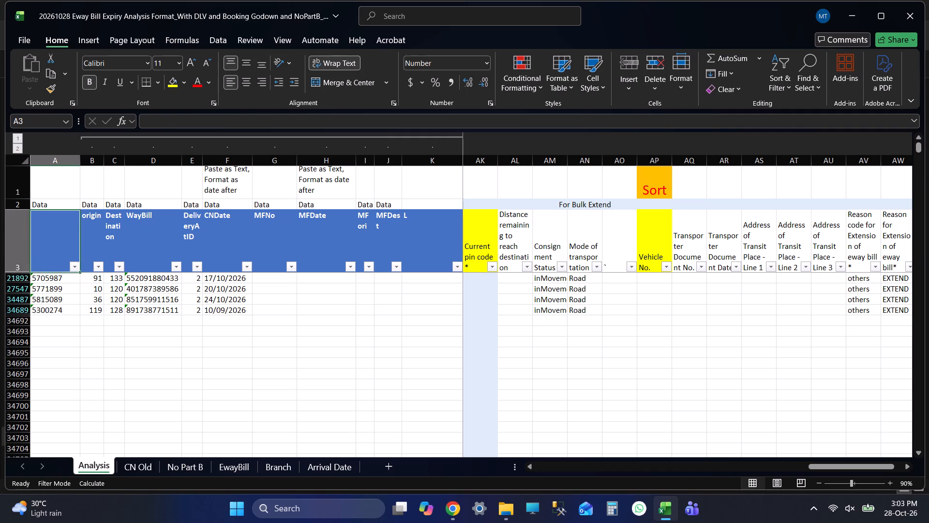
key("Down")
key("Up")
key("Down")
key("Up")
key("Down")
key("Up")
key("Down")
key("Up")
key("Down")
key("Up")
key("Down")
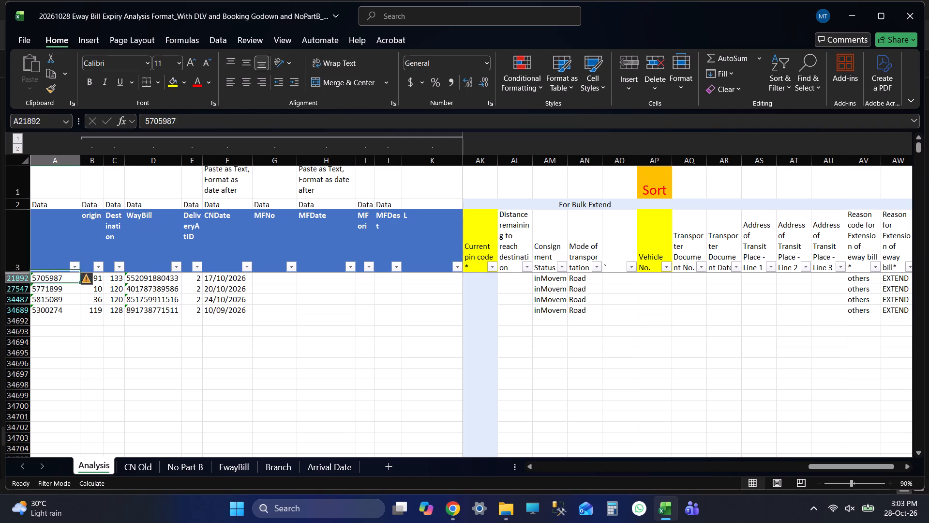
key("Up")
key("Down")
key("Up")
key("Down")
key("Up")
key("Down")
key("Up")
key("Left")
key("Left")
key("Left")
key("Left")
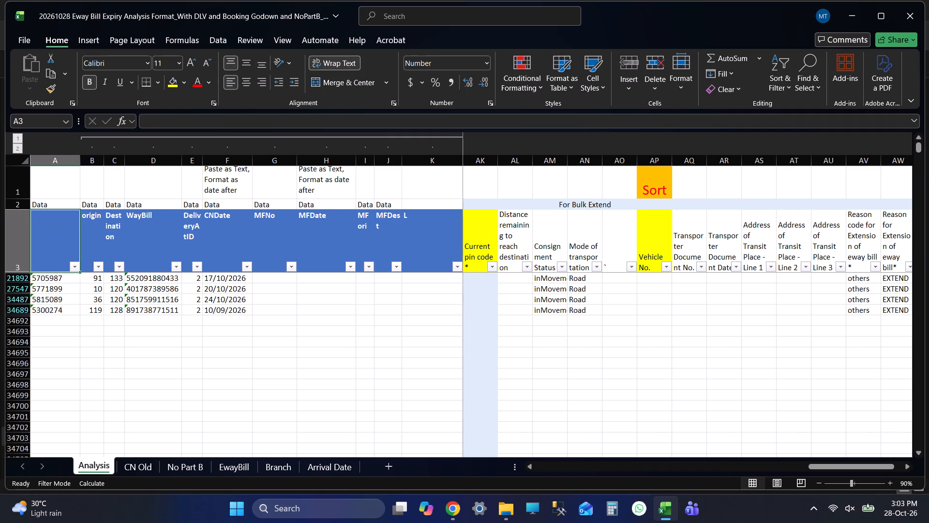
Remove the filter from the header row 3 on the Analysis sheet.
key("ctrl+shift+Right")
key("ctrl+shift+Right")
key("ctrl+shift+Right")
key("ctrl+shift+Right")
key("ctrl+shift+Right")
key("ctrl+shift+Right")
key("ctrl+shift+Right")
key("ctrl+shift+Right")
key("ctrl+shift+Right")
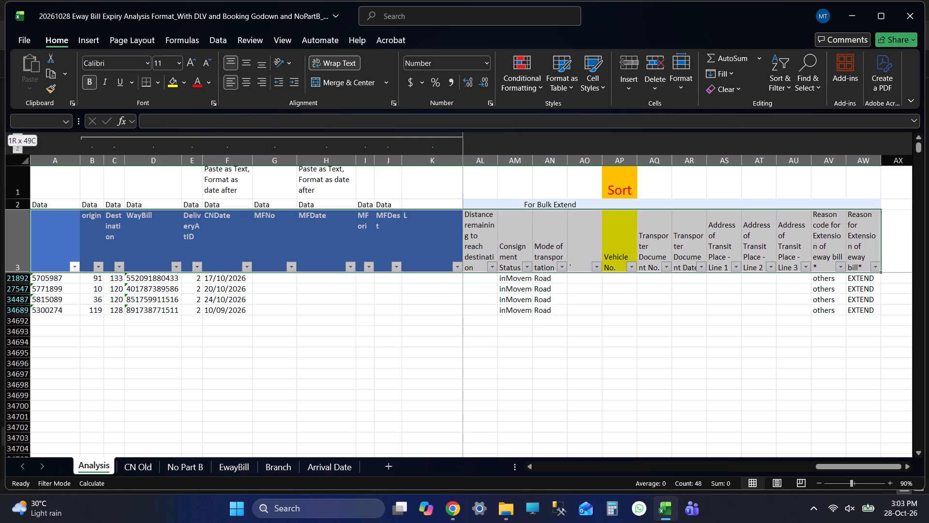
key("ctrl+shift+Right")
key("ctrl+shift+Right")
key("ctrl+shift+Right")
key("ctrl+shift+Right")
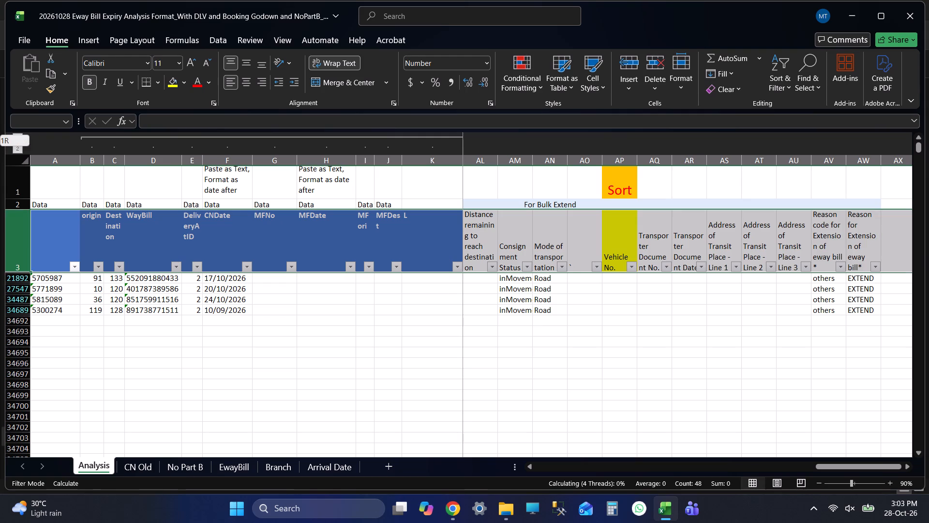
key("ctrl+shift+Right")
key("ctrl+shift+Right")
key("ctrl+shift+l")
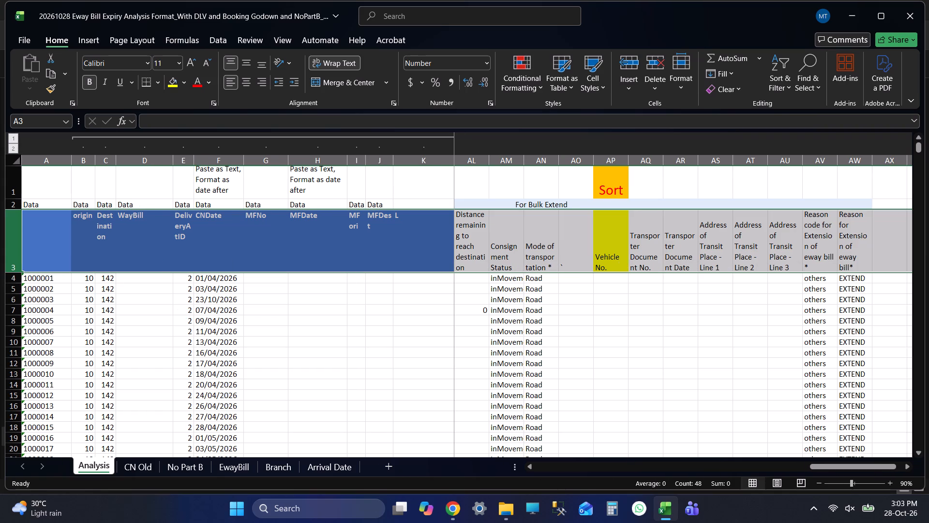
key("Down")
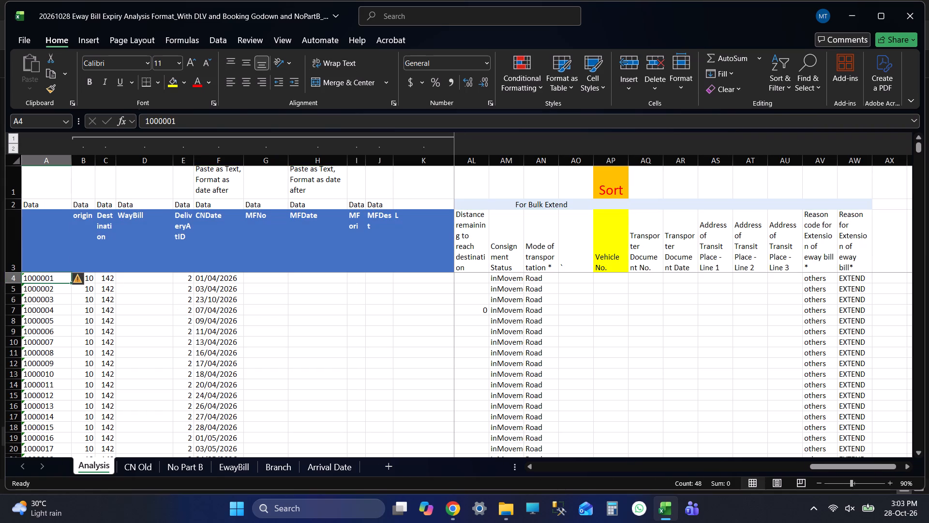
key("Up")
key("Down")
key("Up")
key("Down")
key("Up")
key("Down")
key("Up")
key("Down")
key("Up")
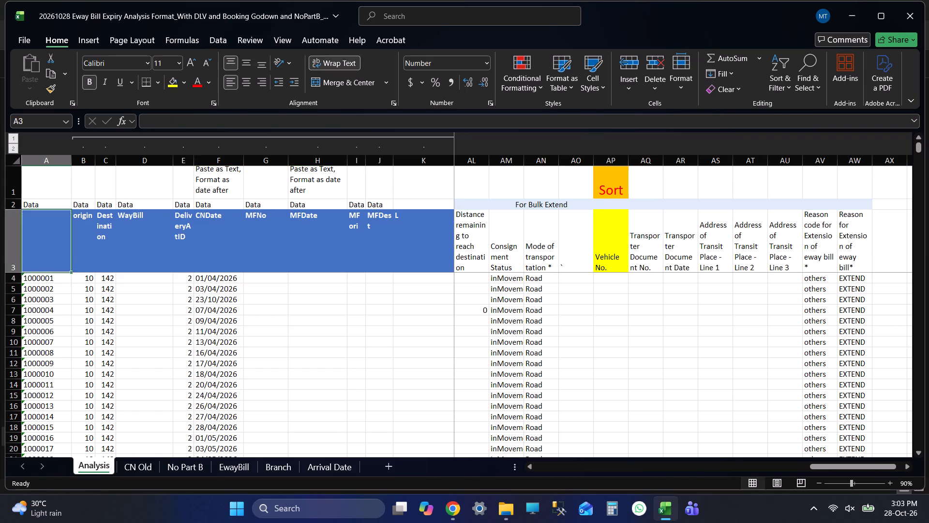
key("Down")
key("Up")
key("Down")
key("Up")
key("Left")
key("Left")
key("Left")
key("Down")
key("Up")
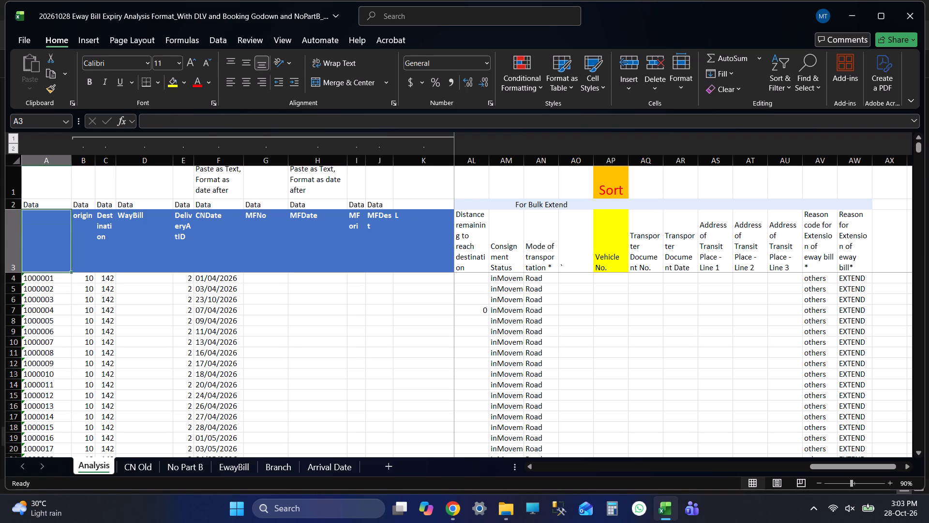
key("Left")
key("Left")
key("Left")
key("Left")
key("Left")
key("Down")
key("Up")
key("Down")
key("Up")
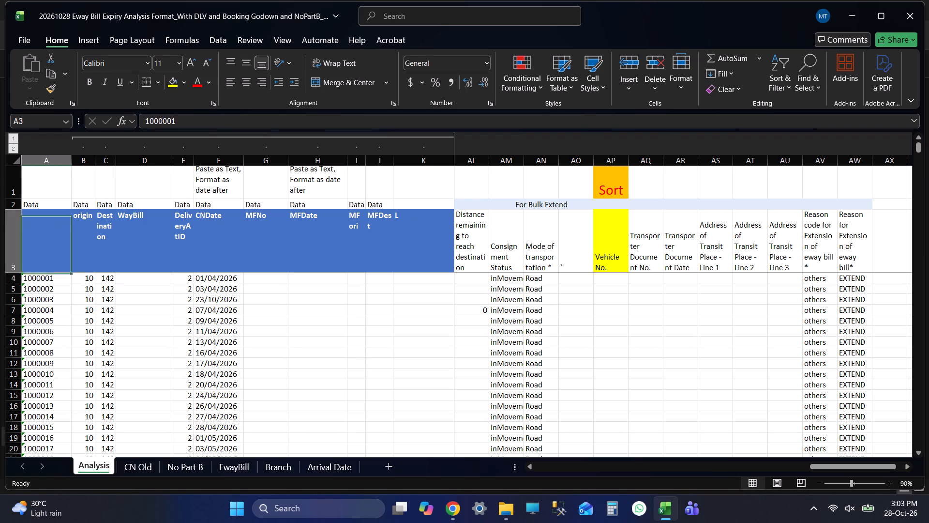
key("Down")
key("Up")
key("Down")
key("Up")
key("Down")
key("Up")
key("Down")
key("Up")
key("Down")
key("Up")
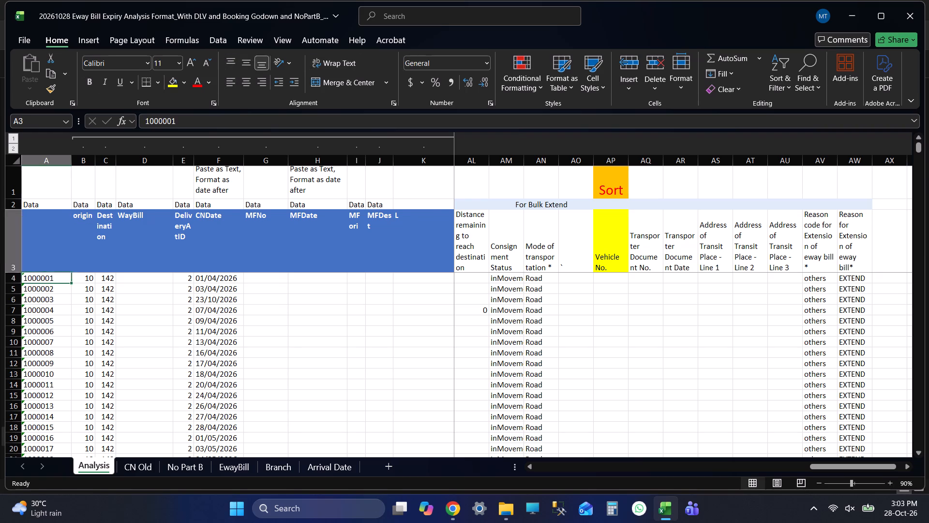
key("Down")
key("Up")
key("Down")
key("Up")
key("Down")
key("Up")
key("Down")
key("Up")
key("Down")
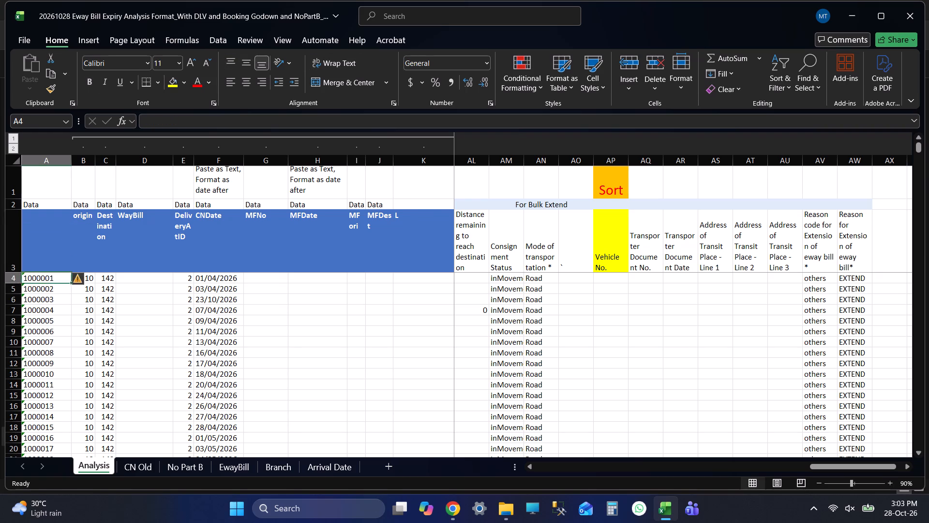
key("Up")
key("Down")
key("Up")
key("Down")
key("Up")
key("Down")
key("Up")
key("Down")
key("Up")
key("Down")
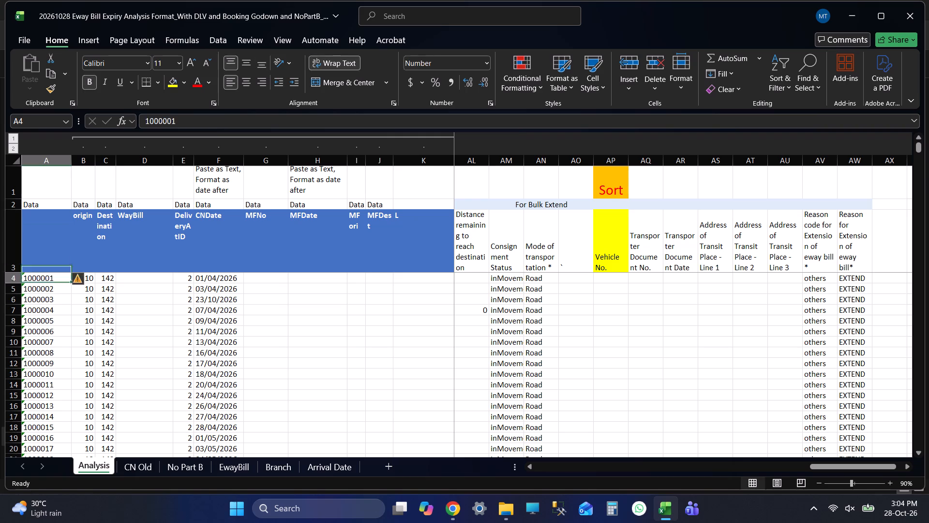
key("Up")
Clear the old data in columns A to K of the Analysis sheet, from row 4 down to the last filled row.
key("Left")
key("Left")
key("Left")
key("Left")
key("Down")
key("ctrl+shift+Right")
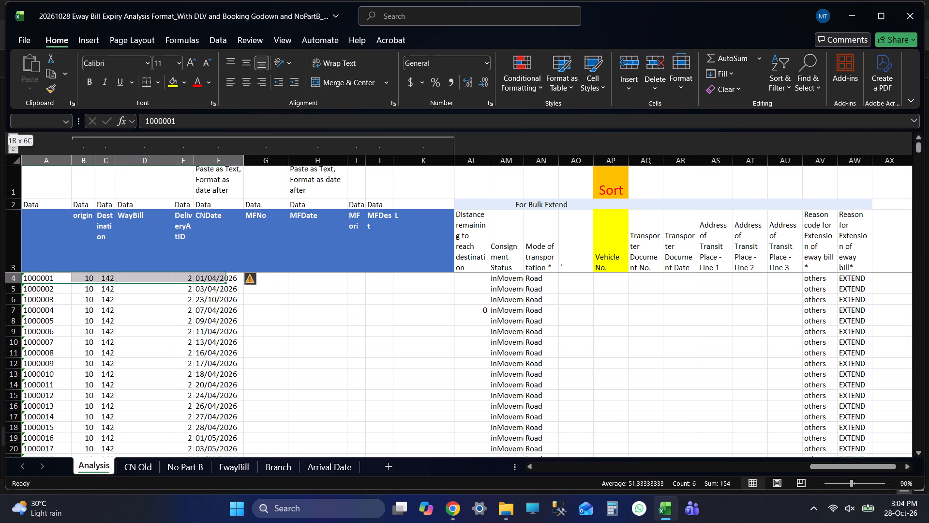
key("shift+Right")
key("shift+Right")
key("shift+Right")
key("shift+Right")
key("shift+Right")
key("ctrl+shift+Down")
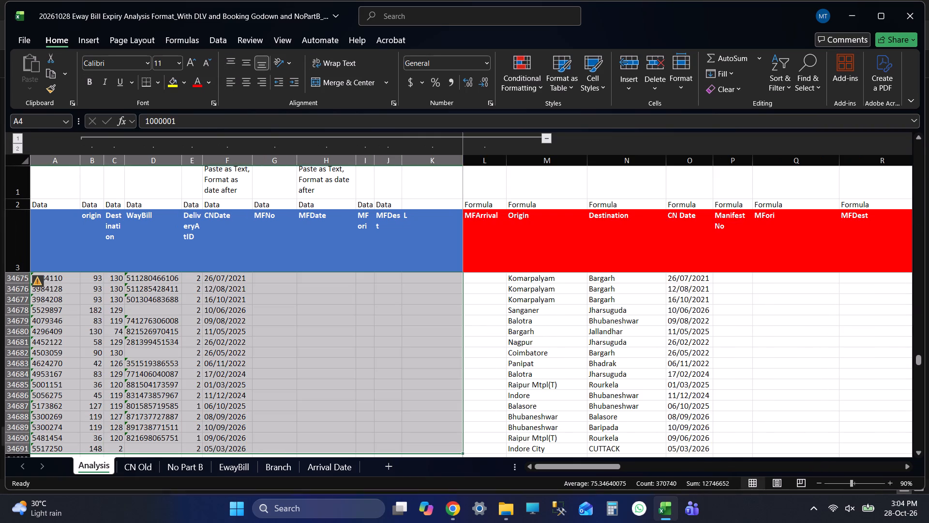
scroll(605, 328, "down", 1)
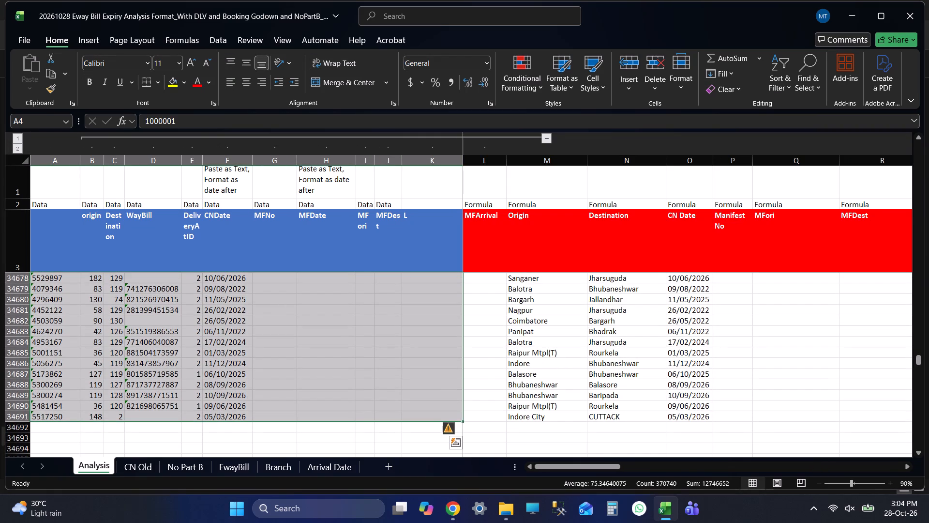
key("Delete")
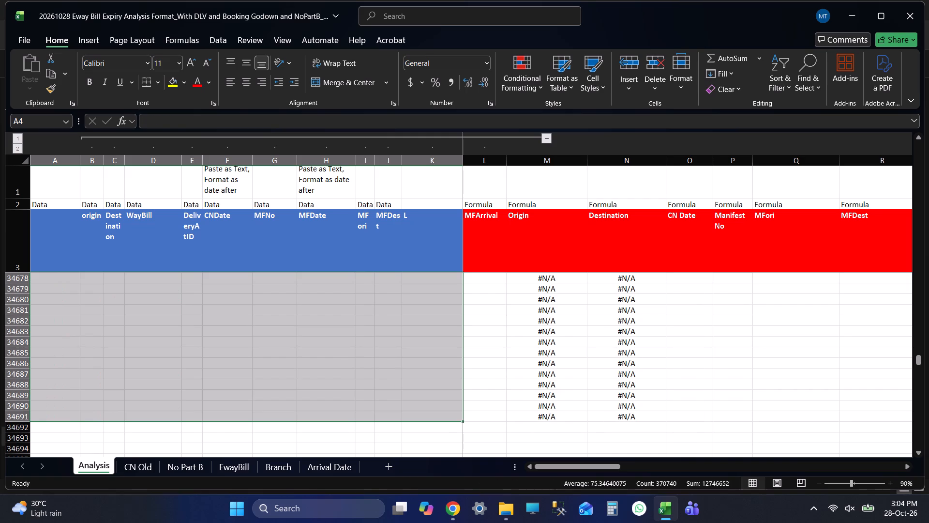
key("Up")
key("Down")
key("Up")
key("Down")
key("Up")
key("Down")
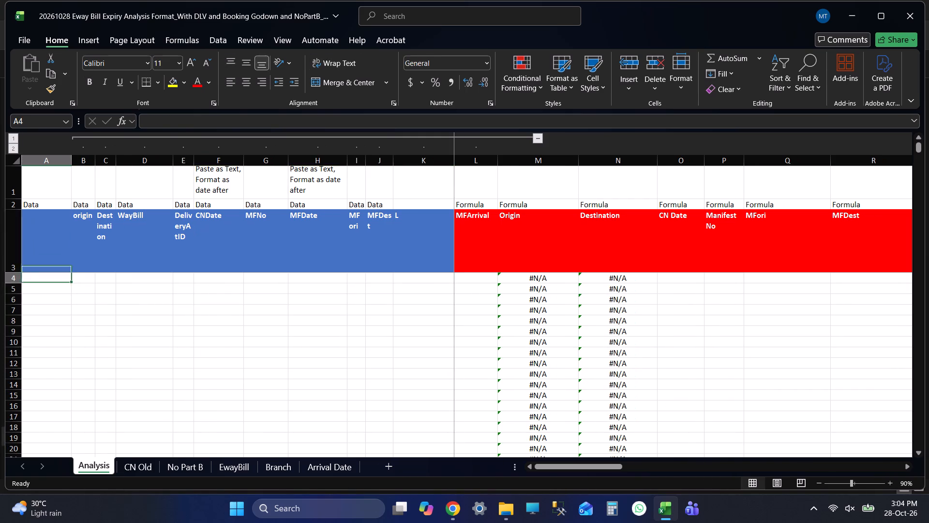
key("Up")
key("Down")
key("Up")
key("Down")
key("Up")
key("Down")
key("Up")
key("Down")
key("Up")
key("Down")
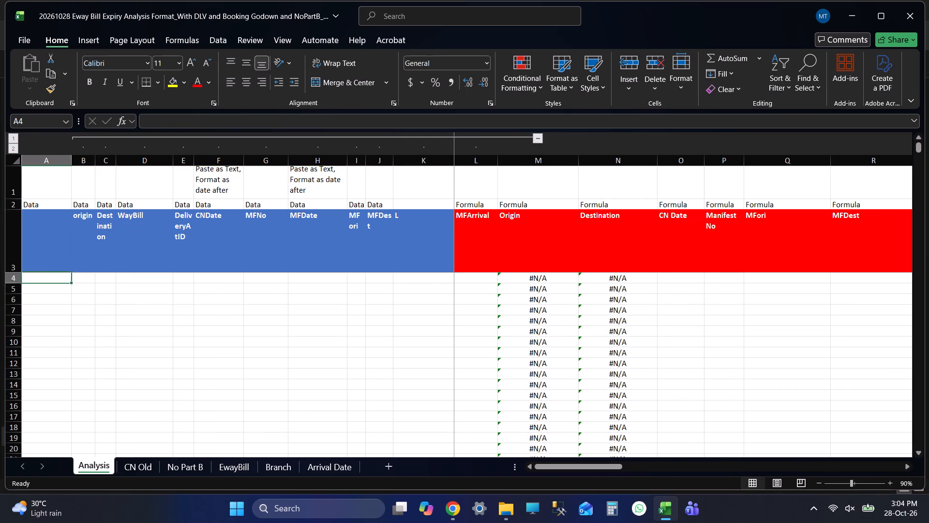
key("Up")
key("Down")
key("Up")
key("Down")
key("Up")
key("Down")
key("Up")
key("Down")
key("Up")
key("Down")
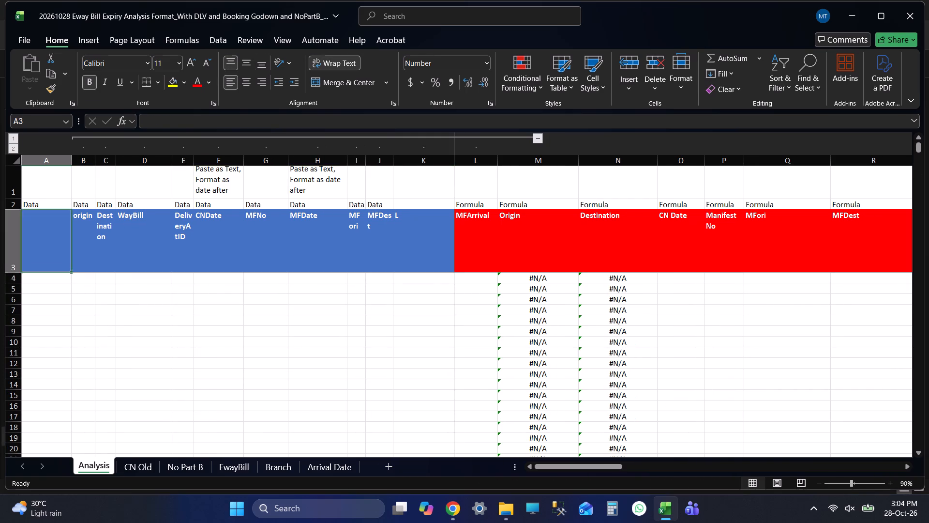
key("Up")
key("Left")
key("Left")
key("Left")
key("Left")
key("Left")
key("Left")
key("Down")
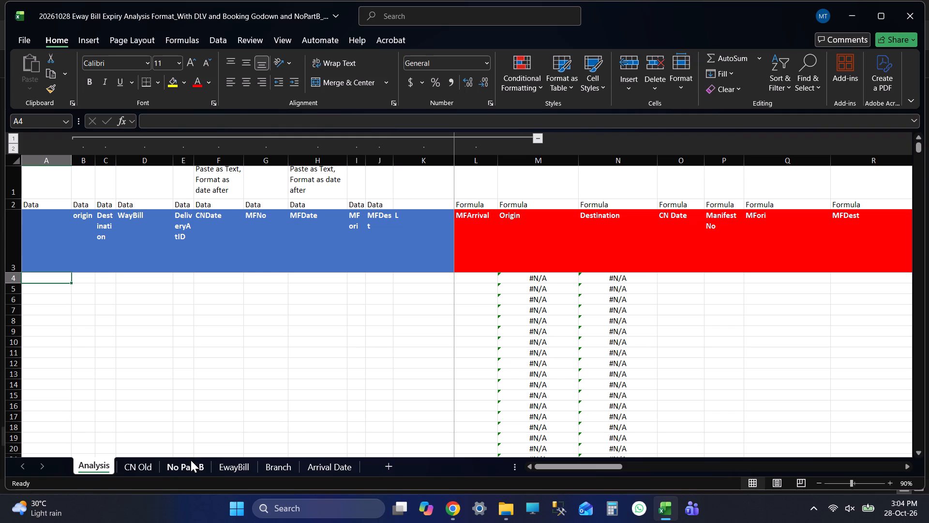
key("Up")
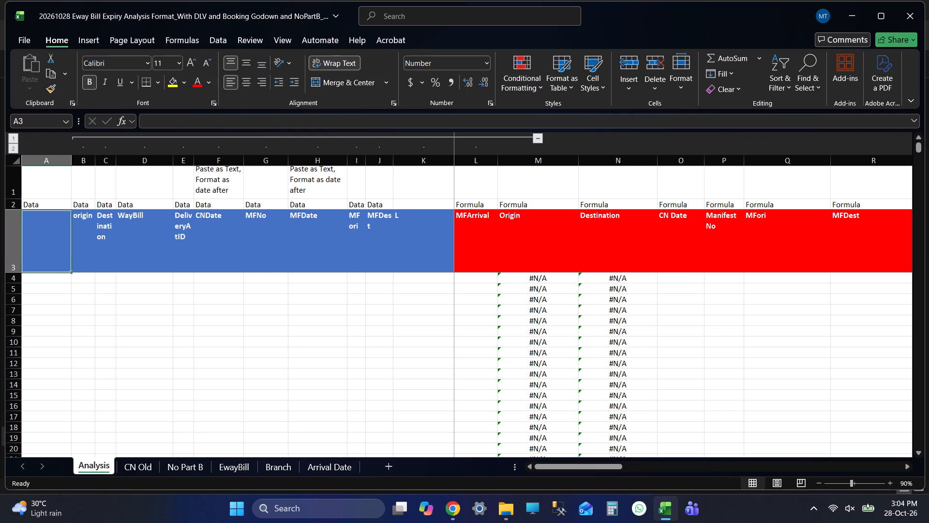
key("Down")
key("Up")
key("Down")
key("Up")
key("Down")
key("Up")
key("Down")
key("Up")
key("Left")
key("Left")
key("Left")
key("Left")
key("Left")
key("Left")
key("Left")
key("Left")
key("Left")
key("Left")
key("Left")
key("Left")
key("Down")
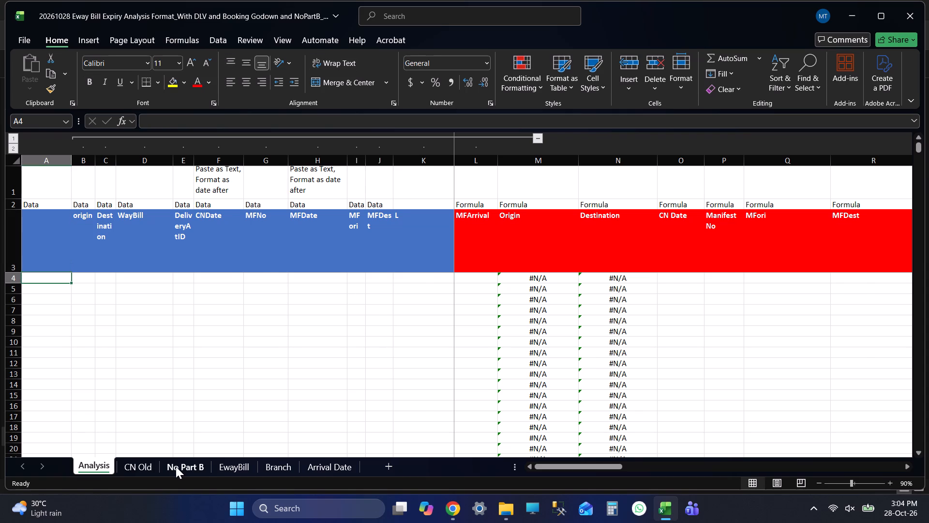
Clear all old records below the header on the No Part B sheet, from B3 across to column AM and down to the last filled row.
left_click(176, 466)
key("Down")
key("ctrl+shift+Right")
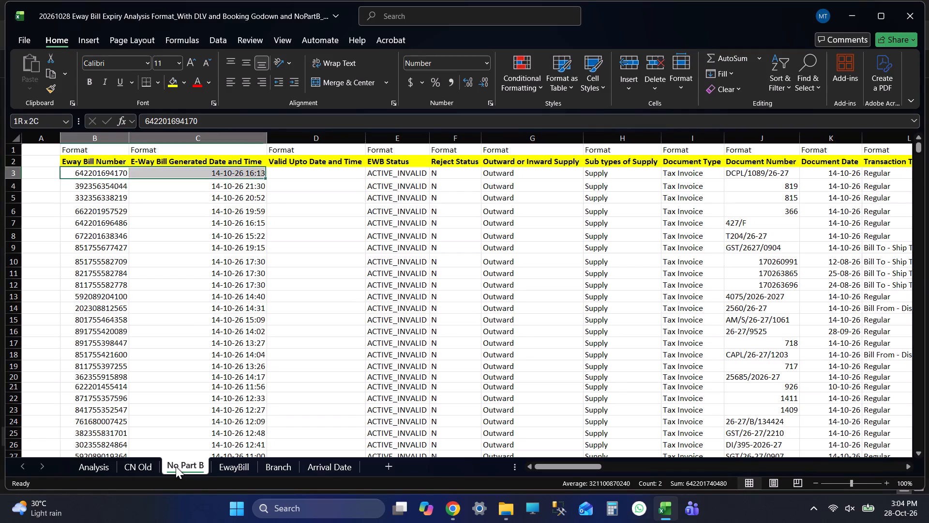
key("ctrl+shift+Right")
key("ctrl+shift+Right")
key("ctrl+shift+Right")
key("ctrl+shift+Right")
key("ctrl+shift+Right")
key("ctrl+shift+Right")
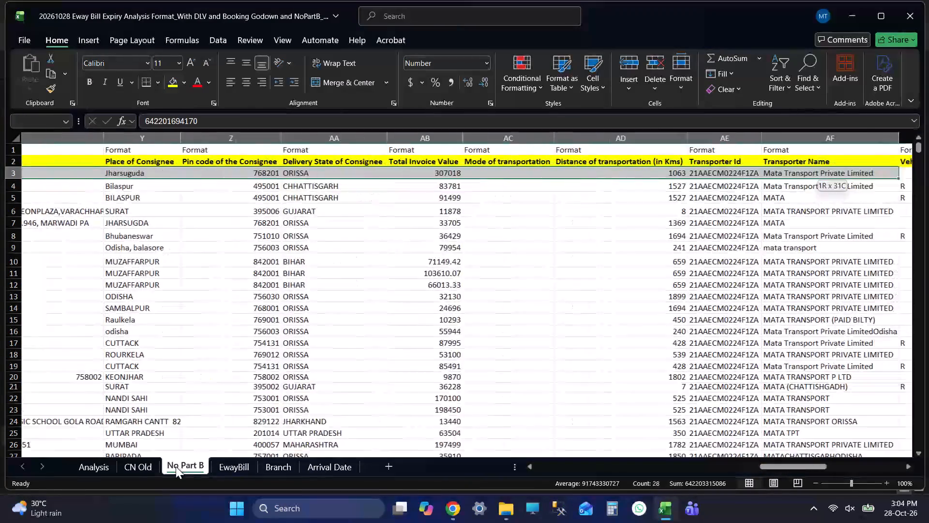
key("ctrl+shift+Right")
key("ctrl+shift+Right")
key("ctrl+shift+Down")
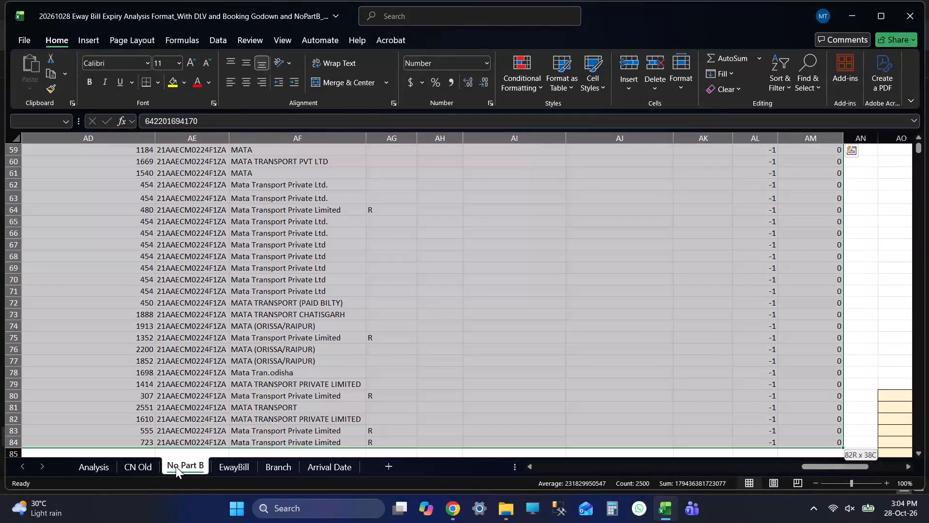
key("Delete")
key("Up")
key("Down")
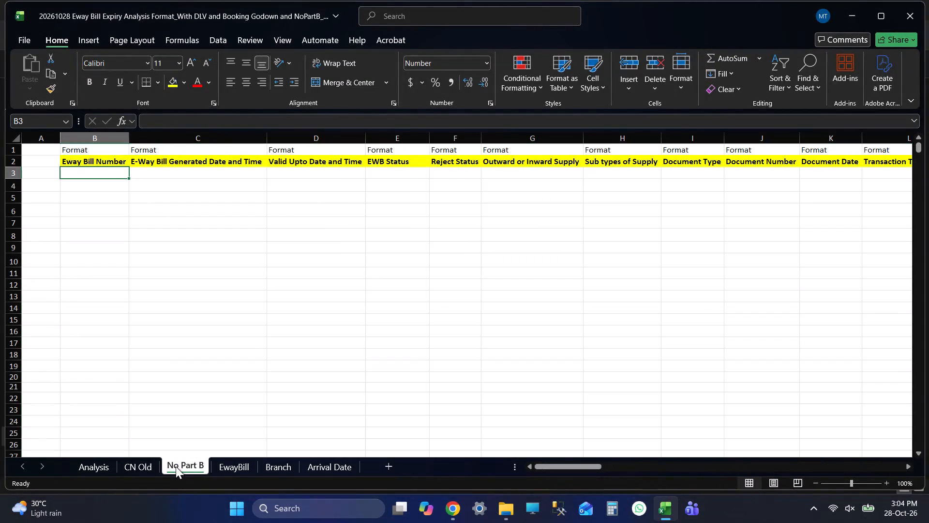
Remove the filter from the header row 3 on the EwayBill sheet.
left_click(241, 463)
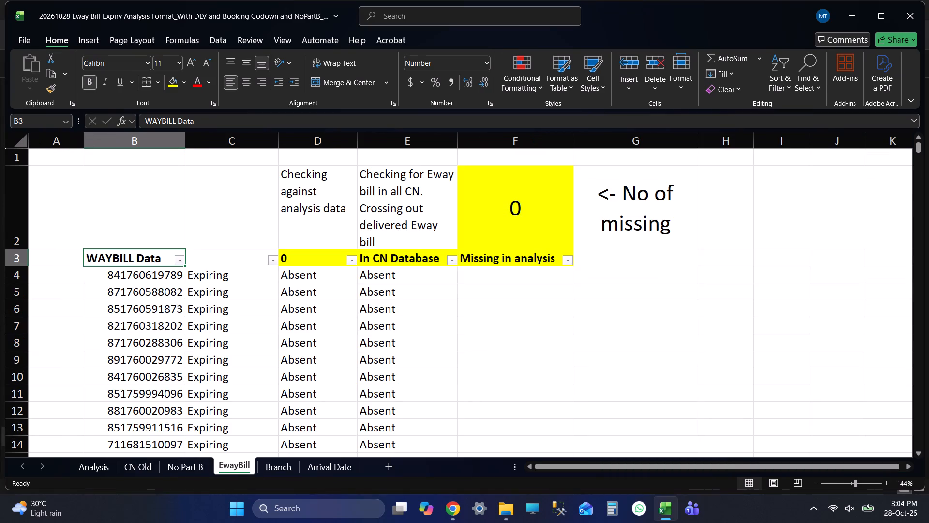
key("ctrl+shift+Right")
key("ctrl+shift+Right")
key("ctrl+shift+l")
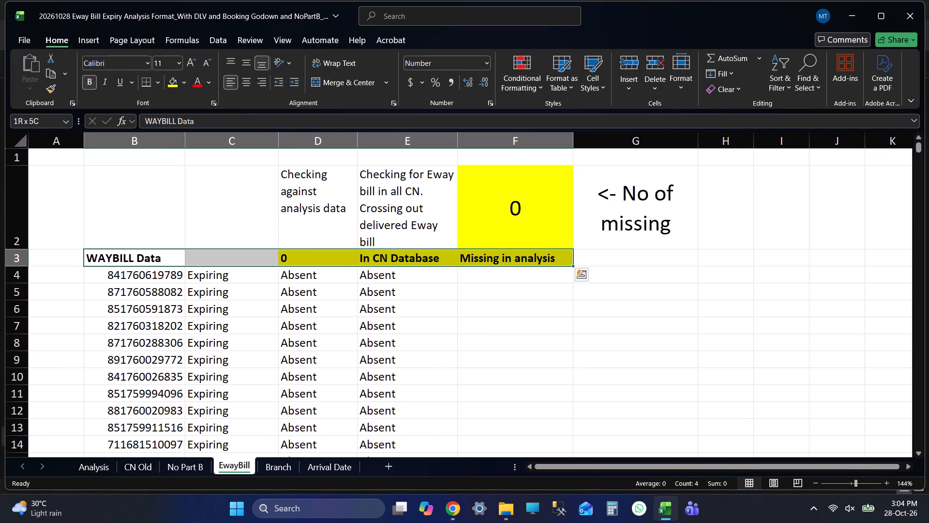
Clear the old numbers under WAYBILL Data in column B of the EwayBill sheet, from B4 to the last filled row.
key("Down")
key("ctrl+shift+Down")
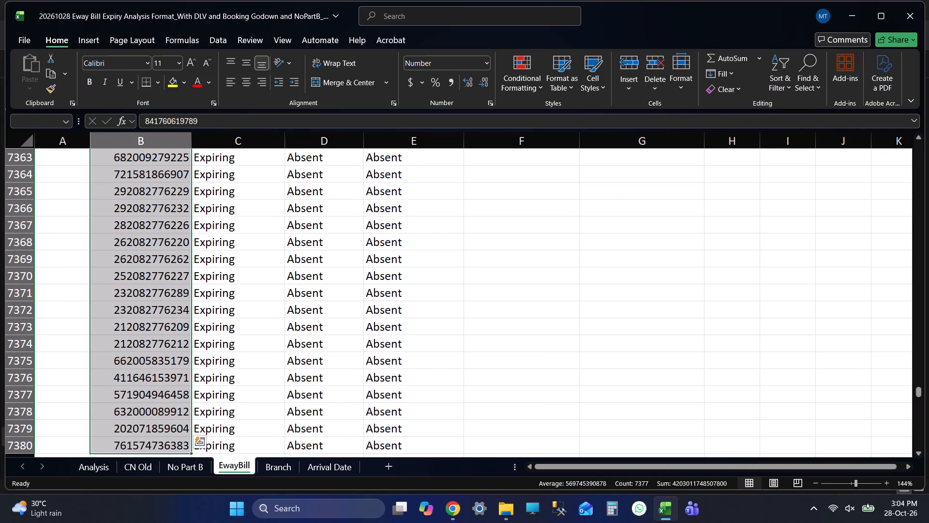
scroll(413, 271, "down", 2)
key("Delete")
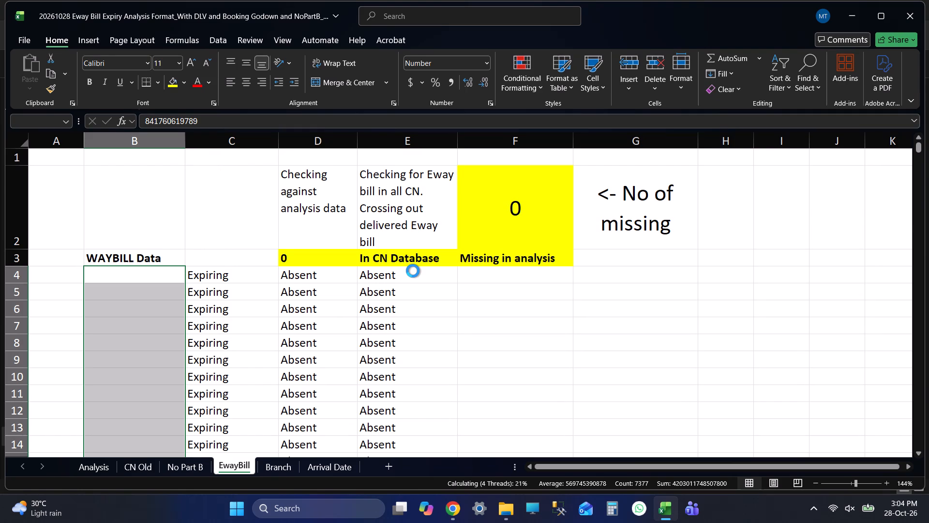
Check the WAYBILL Data column on the EwayBill sheet down to its bottom for leftover entries, ending at B4.
key("Up")
key("Up")
key("Up")
key("Up")
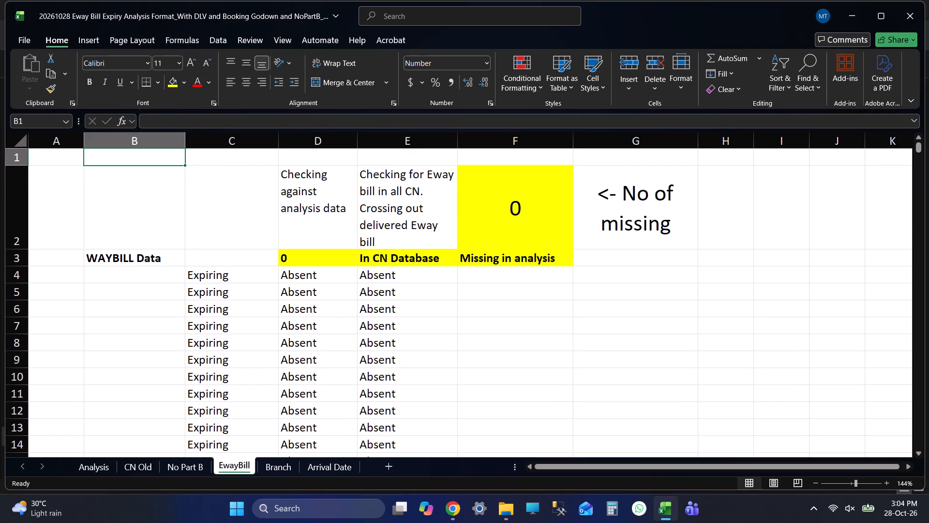
key("Up")
key("Up")
key("Up")
key("Down")
key("Down")
key("Down")
key("ctrl+Down")
key("Down")
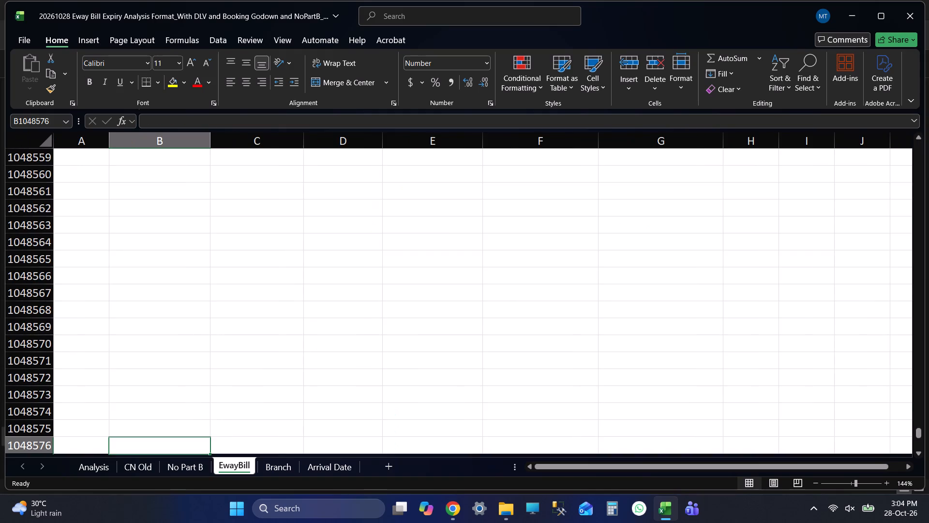
key("Down")
key("ctrl+Up")
key("ctrl+Up")
key("Up")
key("Up")
key("Up")
key("Up")
key("Down")
key("Down")
key("Down")
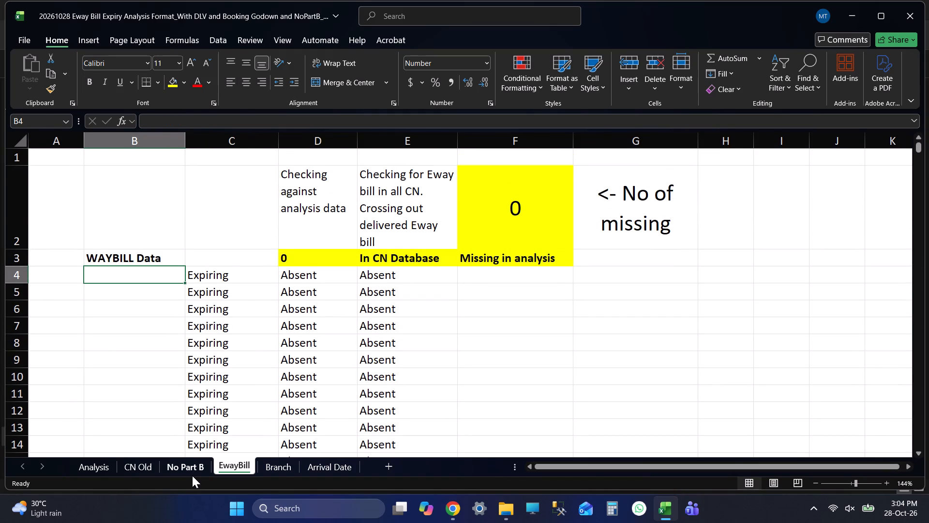
Go back through the No Part B sheet to the Analysis sheet and maximize the workbook window.
left_click(186, 465)
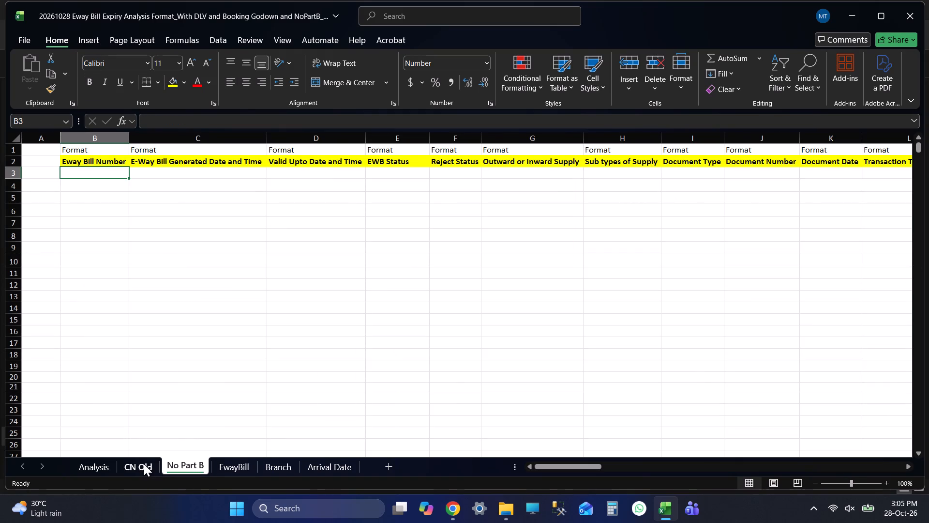
left_click(95, 463)
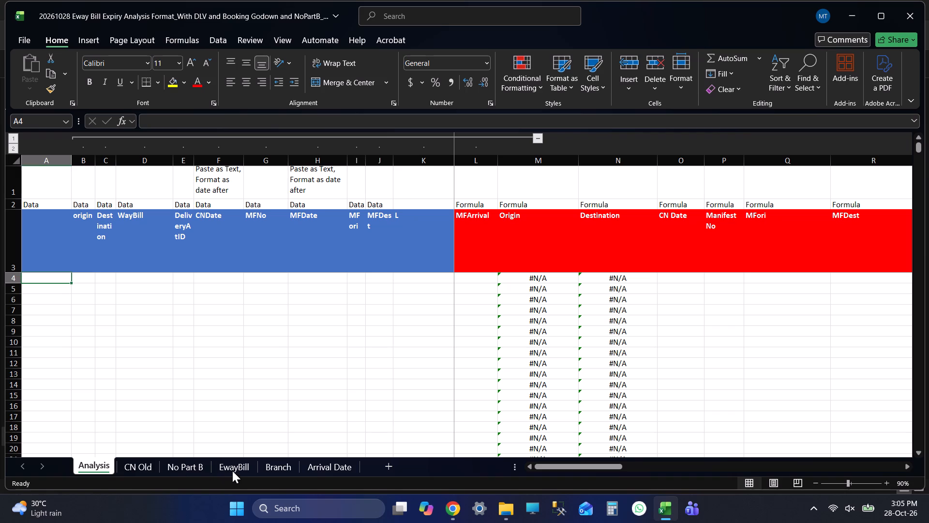
left_click(877, 21)
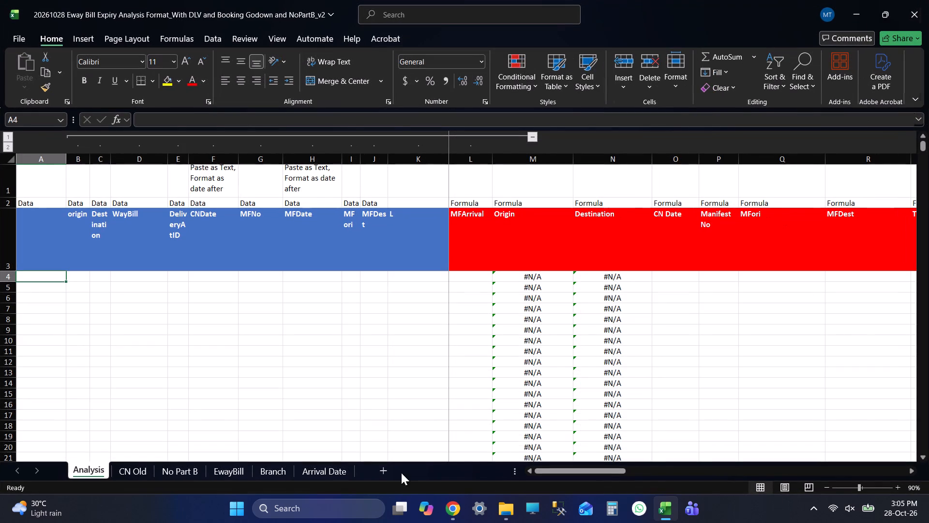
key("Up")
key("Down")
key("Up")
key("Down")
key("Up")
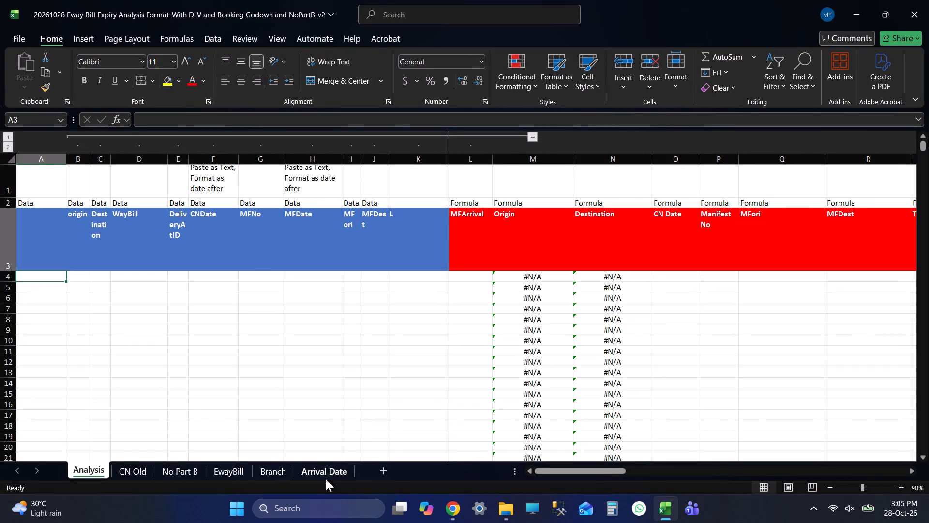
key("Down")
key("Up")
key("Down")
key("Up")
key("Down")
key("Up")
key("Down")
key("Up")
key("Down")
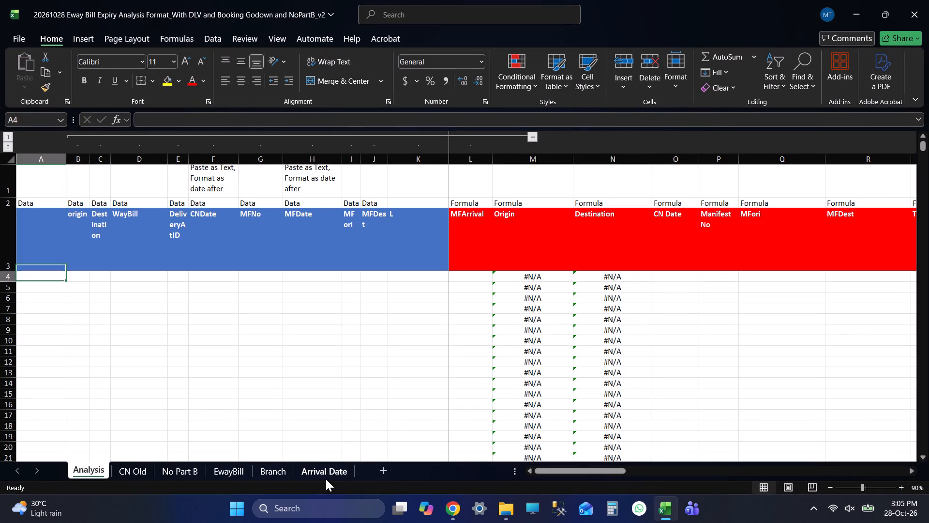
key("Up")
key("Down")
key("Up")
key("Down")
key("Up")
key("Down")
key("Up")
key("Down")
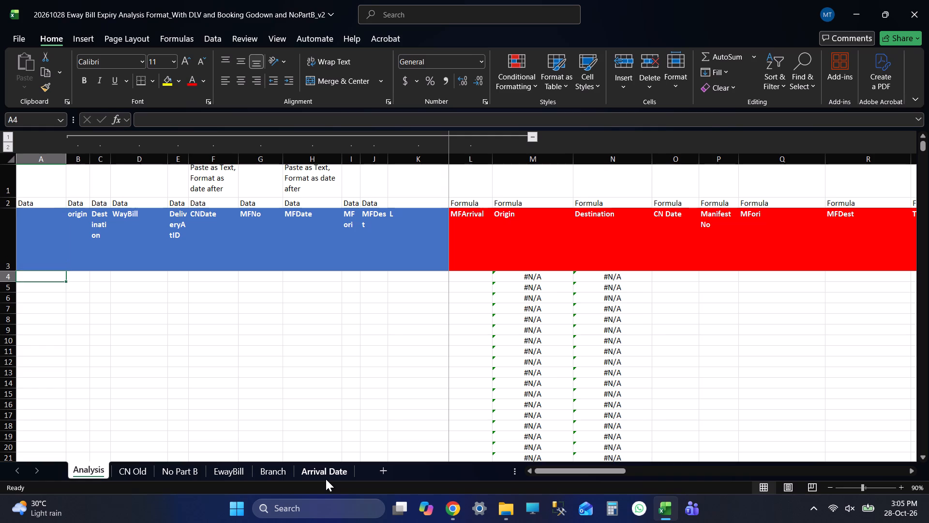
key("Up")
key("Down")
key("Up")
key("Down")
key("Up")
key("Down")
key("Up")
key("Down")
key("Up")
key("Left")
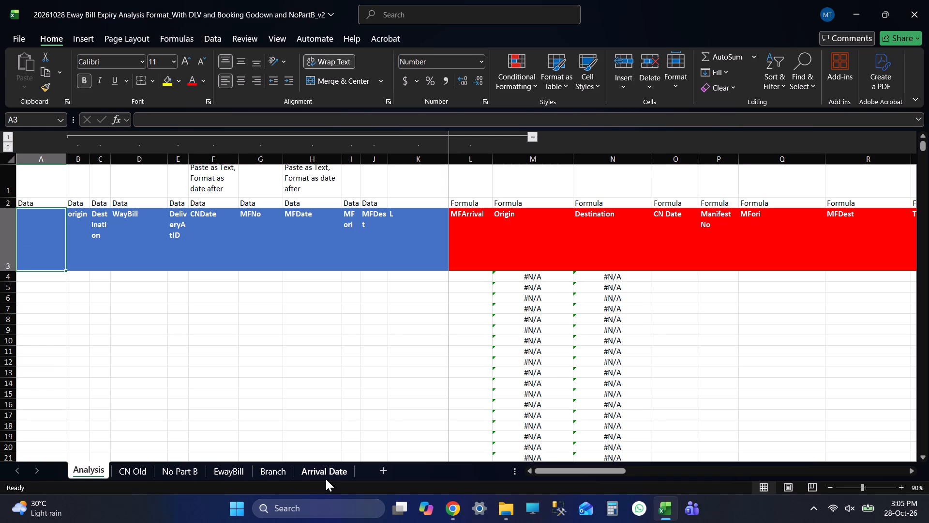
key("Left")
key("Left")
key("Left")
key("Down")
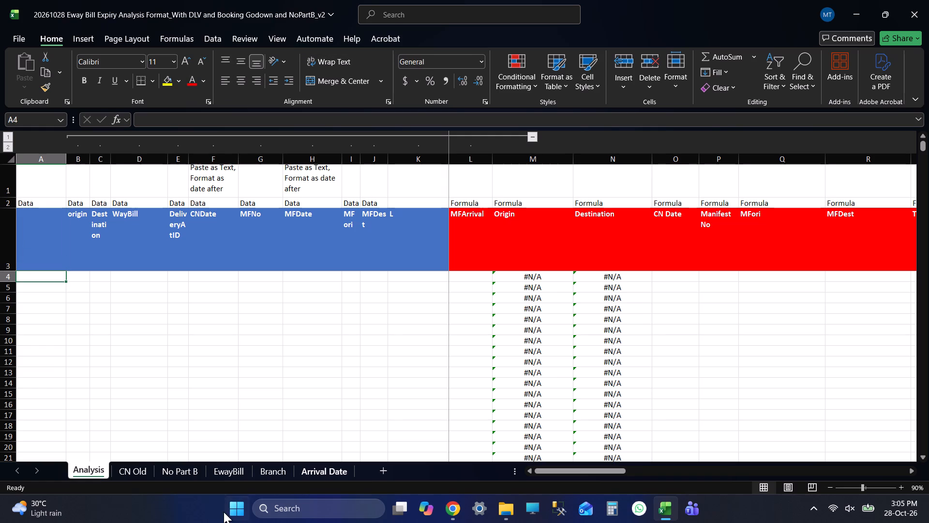
Clear the old arrival records on the Arrival Date sheet, columns A to E from row 3 down to the last filled row.
left_click(184, 472)
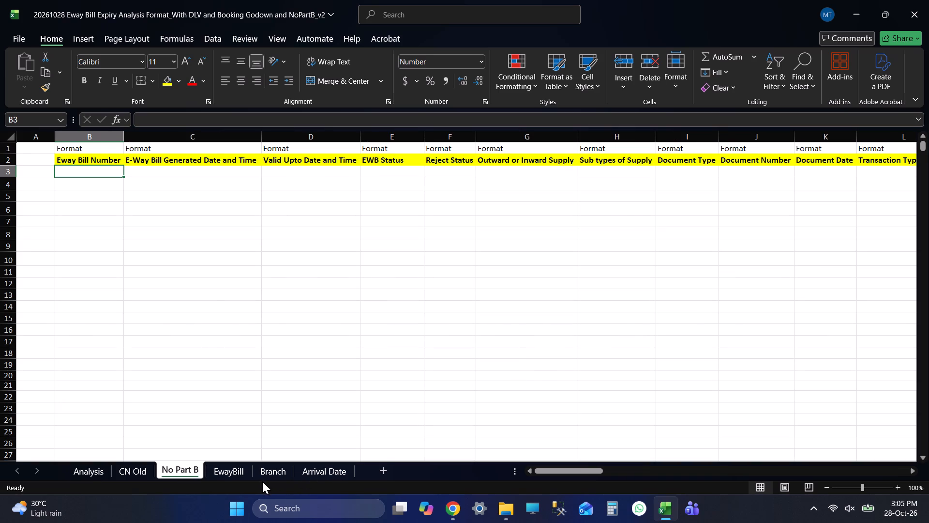
left_click(238, 476)
left_click(311, 478)
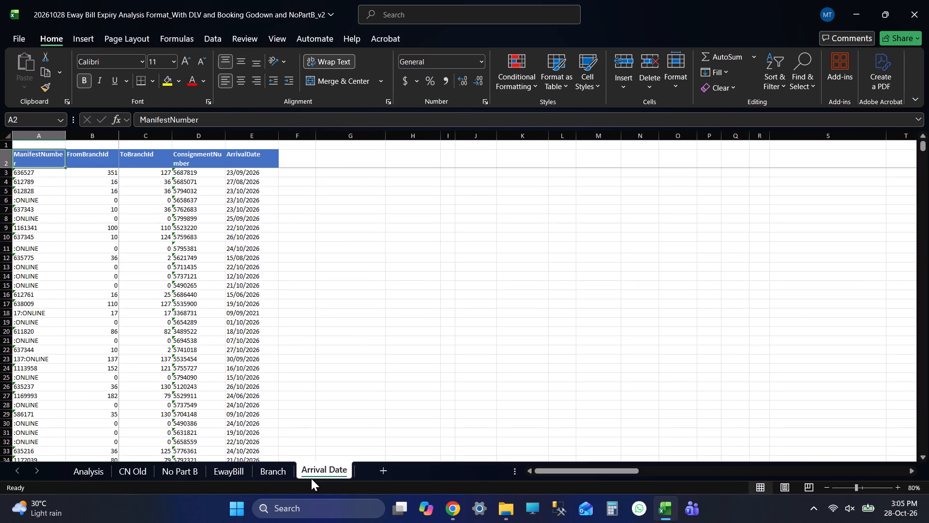
key("Down")
key("ctrl+shift+Right")
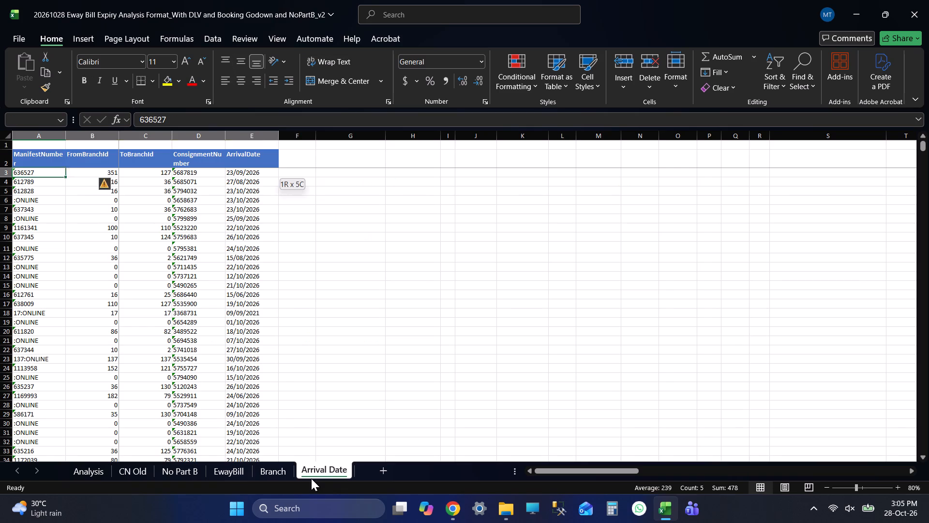
key("ctrl+shift+Down")
key("Delete")
key("Up")
key("Down")
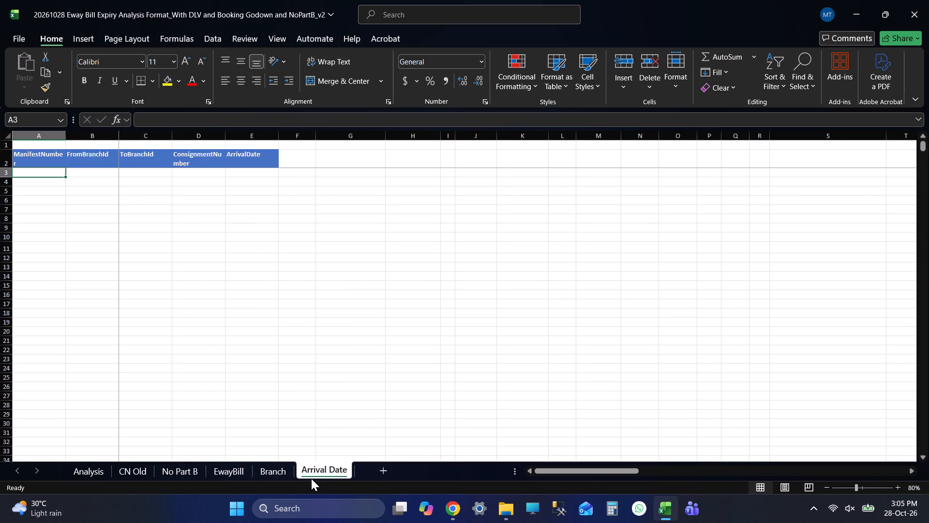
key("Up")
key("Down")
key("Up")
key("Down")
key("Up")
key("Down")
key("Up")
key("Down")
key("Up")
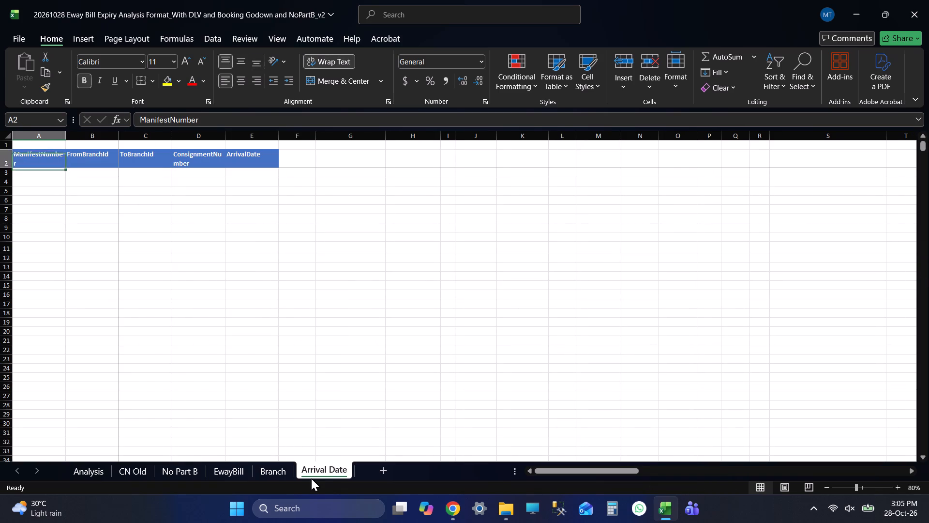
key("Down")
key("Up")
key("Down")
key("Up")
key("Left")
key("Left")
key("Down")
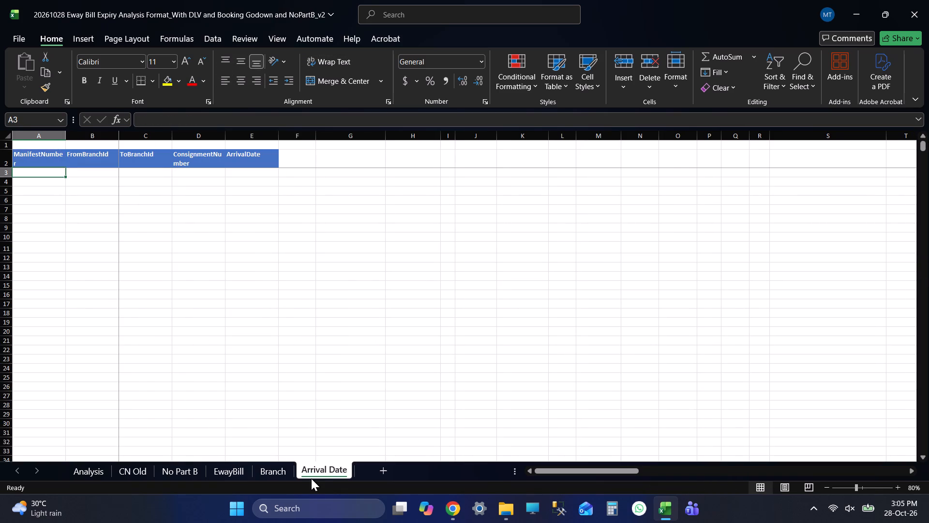
Return through the EwayBill and No Part B sheets to the Analysis sheet and save the workbook.
left_click(237, 465)
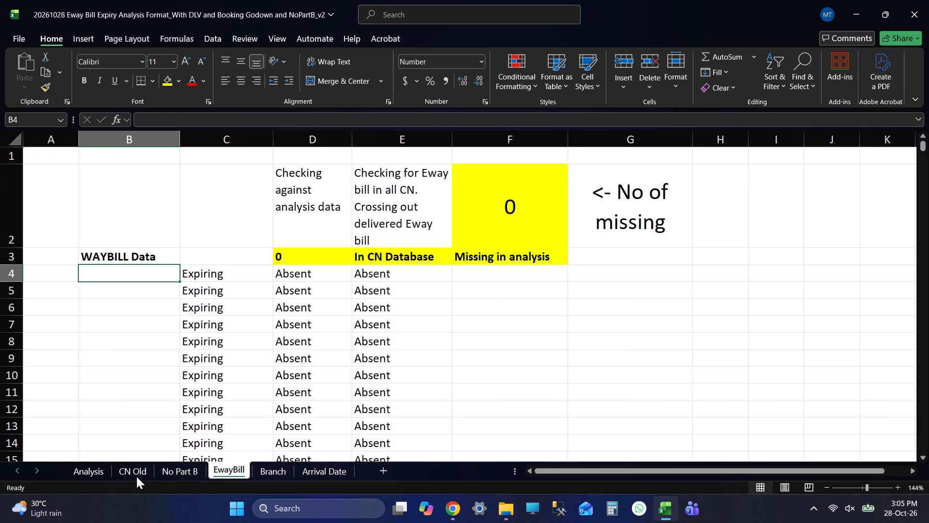
left_click(171, 477)
left_click(94, 474)
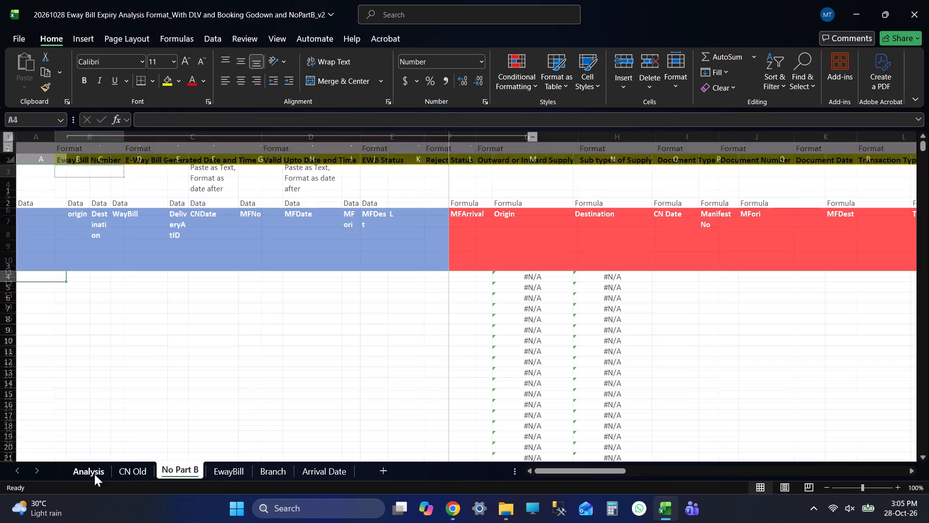
key("ctrl+s")
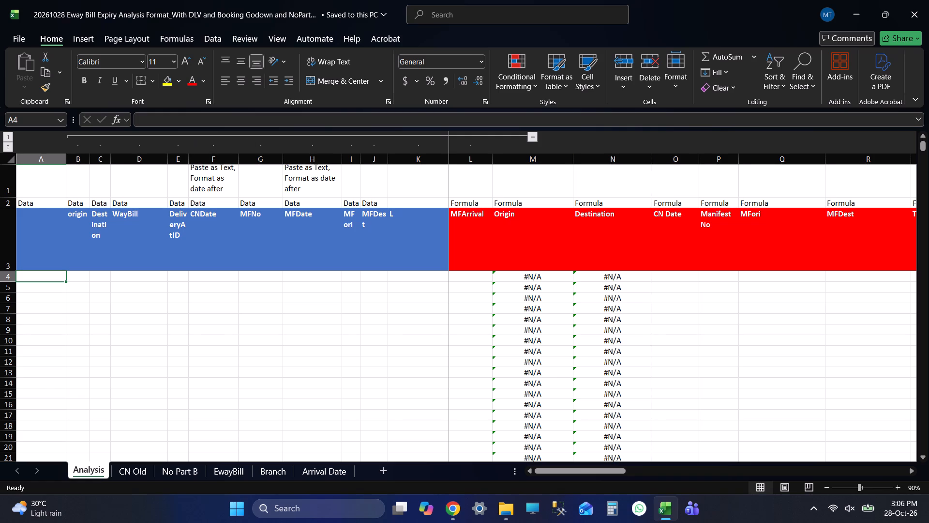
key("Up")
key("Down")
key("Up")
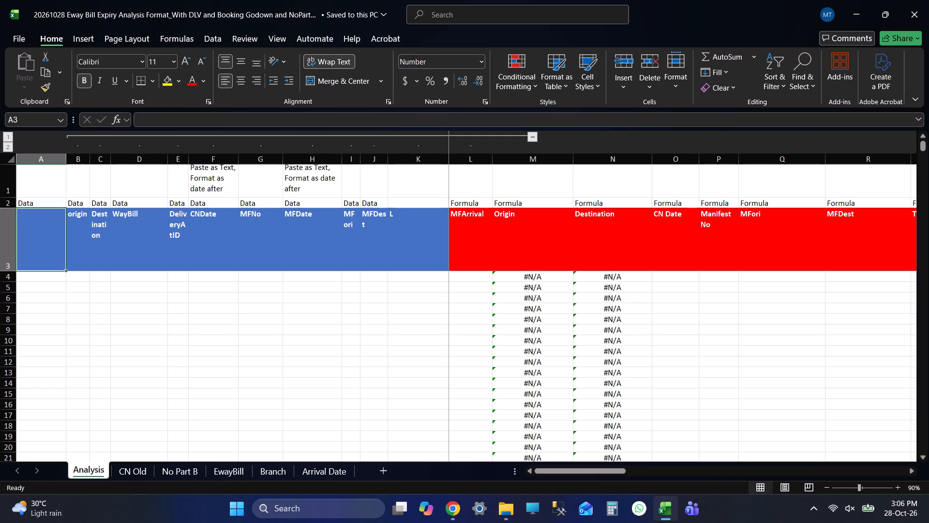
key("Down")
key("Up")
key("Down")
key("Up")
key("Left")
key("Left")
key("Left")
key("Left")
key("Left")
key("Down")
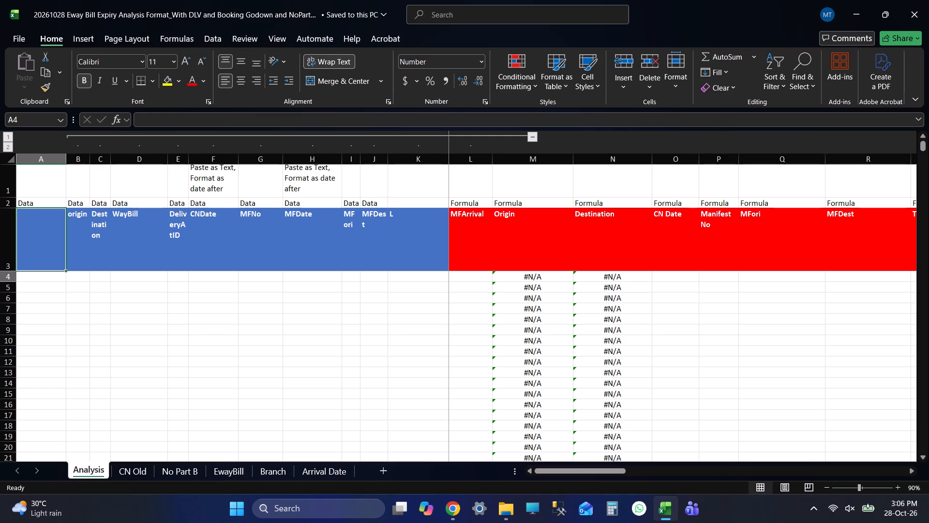
Switch to the File Explorer window showing the Formats folder and close it.
key("alt+Tab")
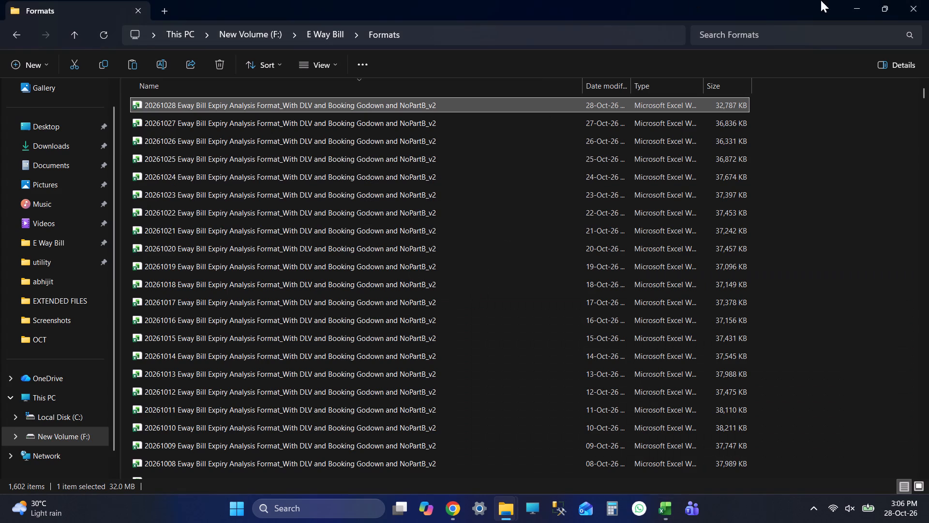
left_click(928, 0)
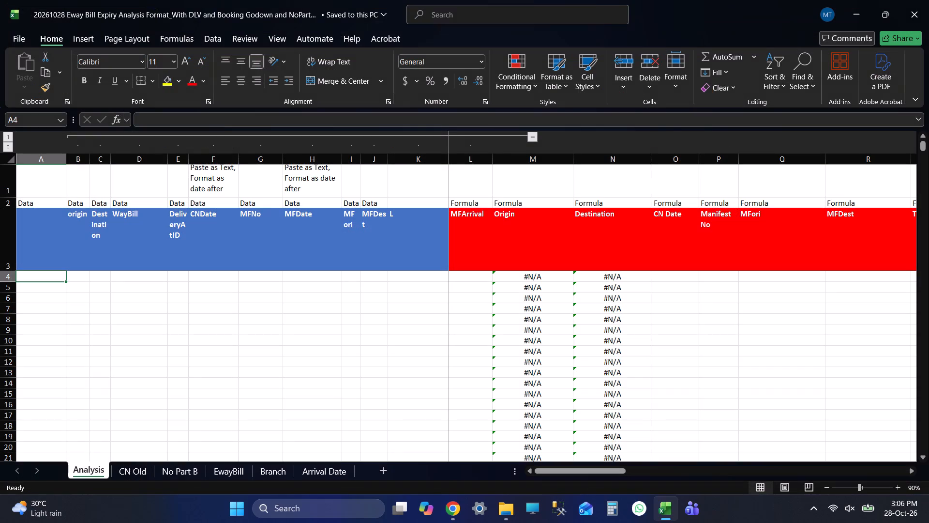
Check the No Part B, EwayBill and Arrival Date sheets for leftover data, ending on the Analysis sheet.
left_click(170, 467)
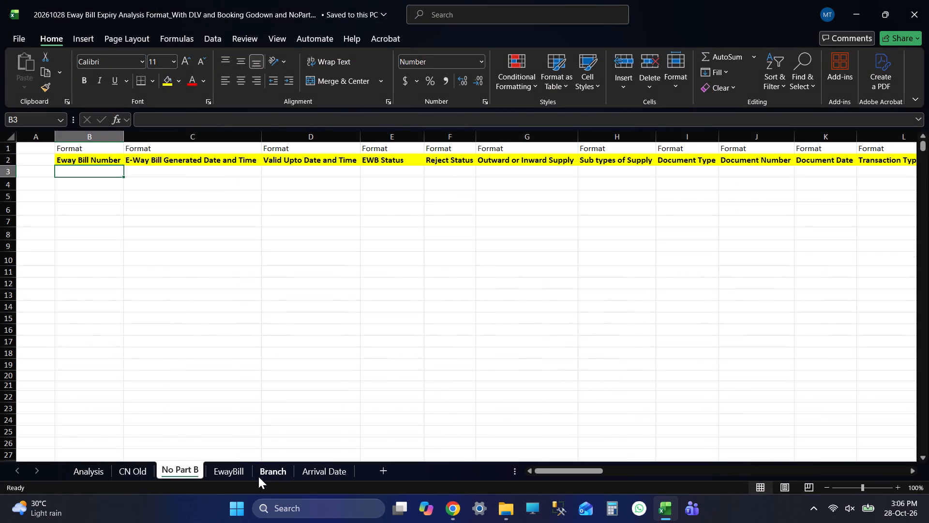
left_click(229, 475)
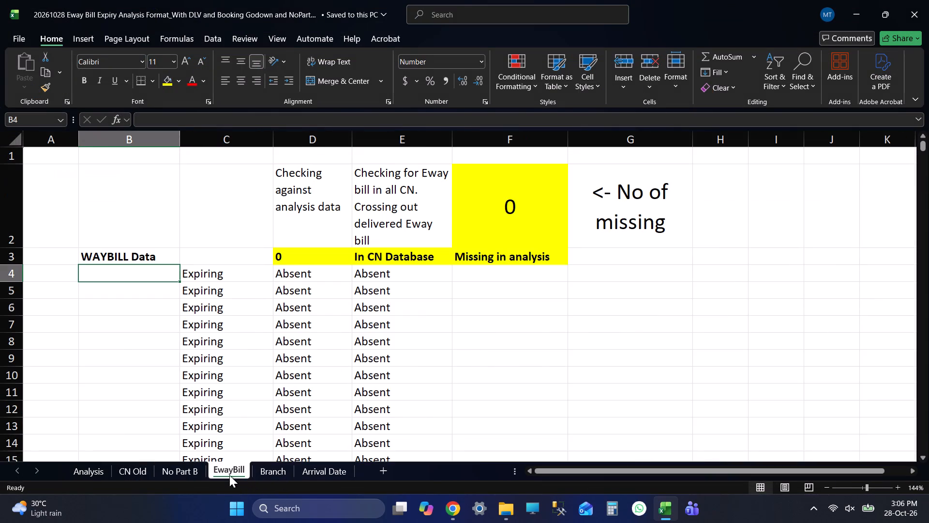
left_click(319, 474)
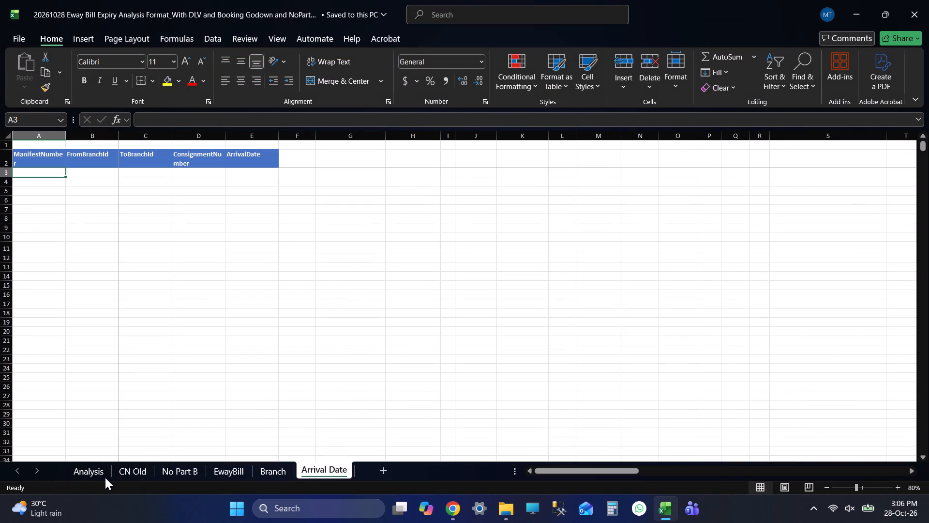
left_click(86, 473)
Switch to File Explorer at the 20261028 Data (P) folder and open the TOPAY workbook.
key("alt+Tab")
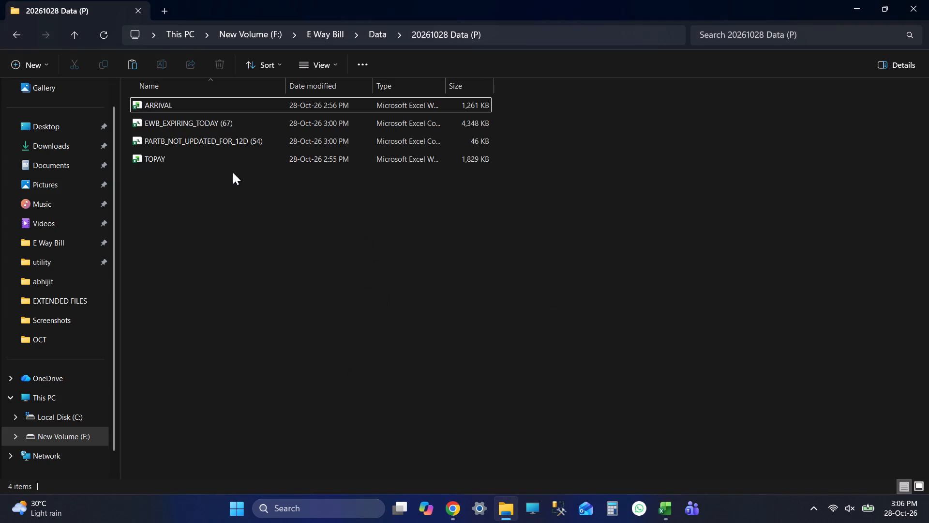
double_click(211, 160)
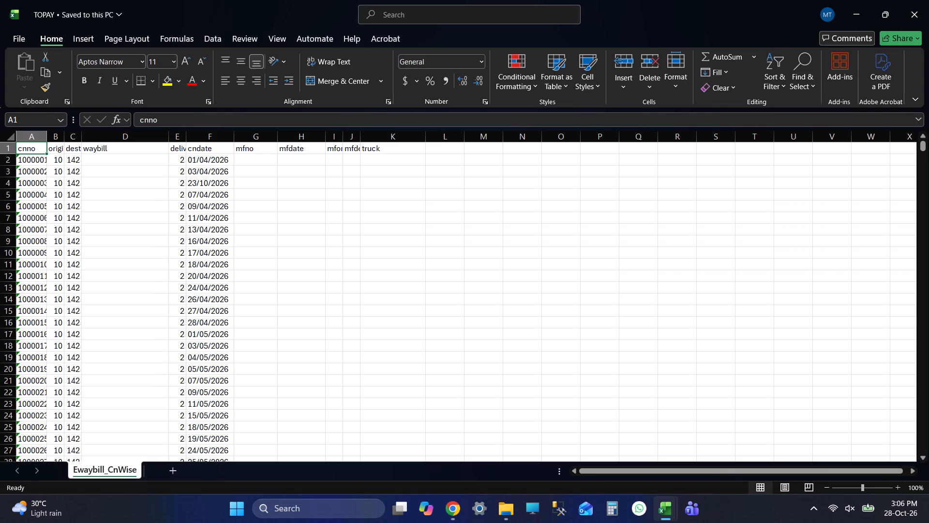
Copy the TOPAY data without its header, columns A to K from row 2 down, into the Analysis sheet starting at A4.
key("Up")
key("Up")
key("Up")
key("Down")
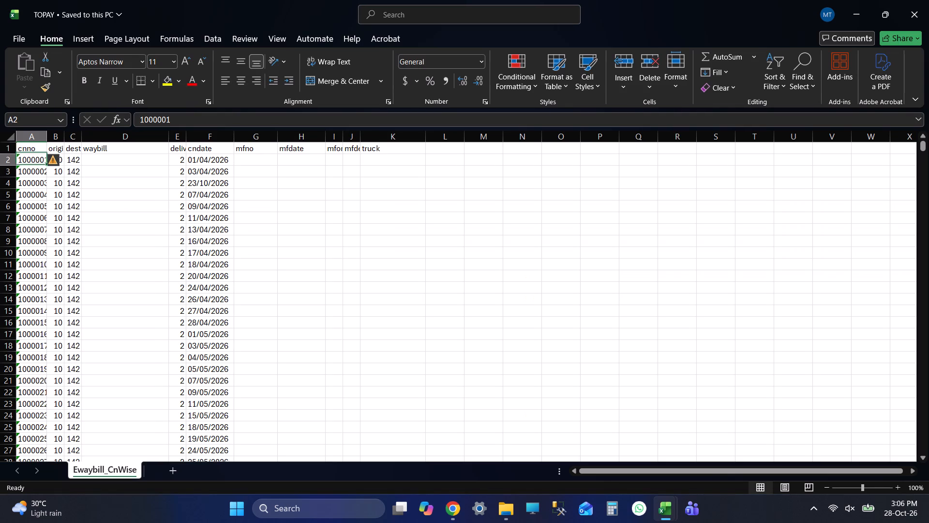
key("Left")
key("shift+Right")
key("shift+Right")
key("shift+Right")
key("shift+Right")
key("shift+Right")
key("shift+Right")
key("shift+Right")
key("shift+Right")
key("shift+Right")
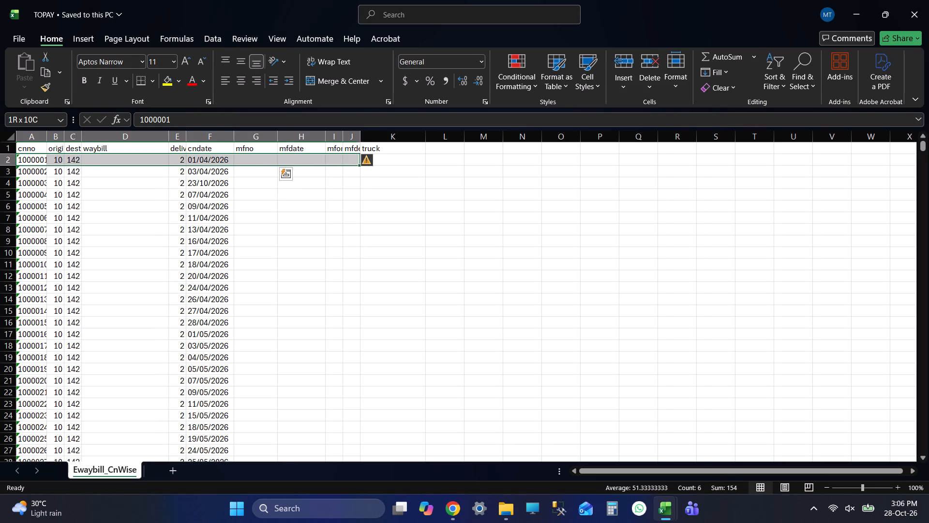
key("shift+Right")
key("ctrl+shift+Down")
key("ctrl+c")
key("alt+Tab")
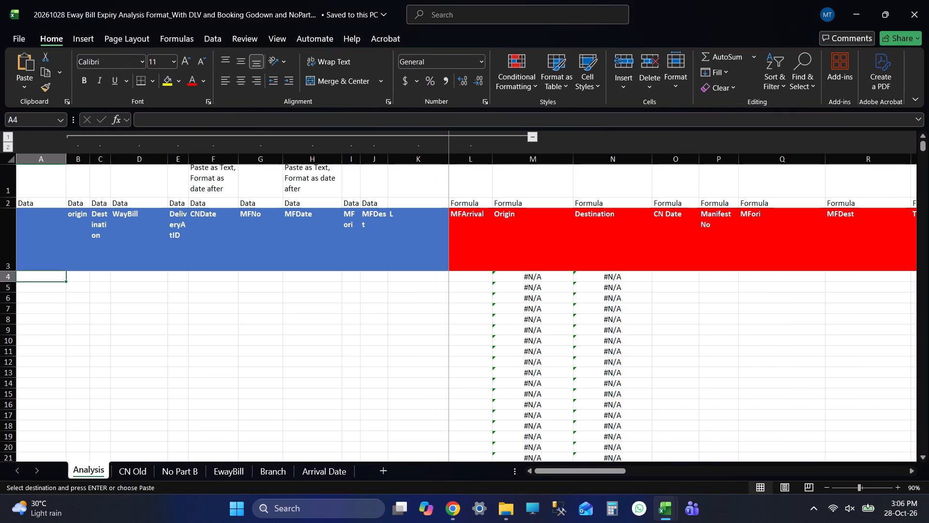
key("Up")
key("Down")
key("ctrl+v")
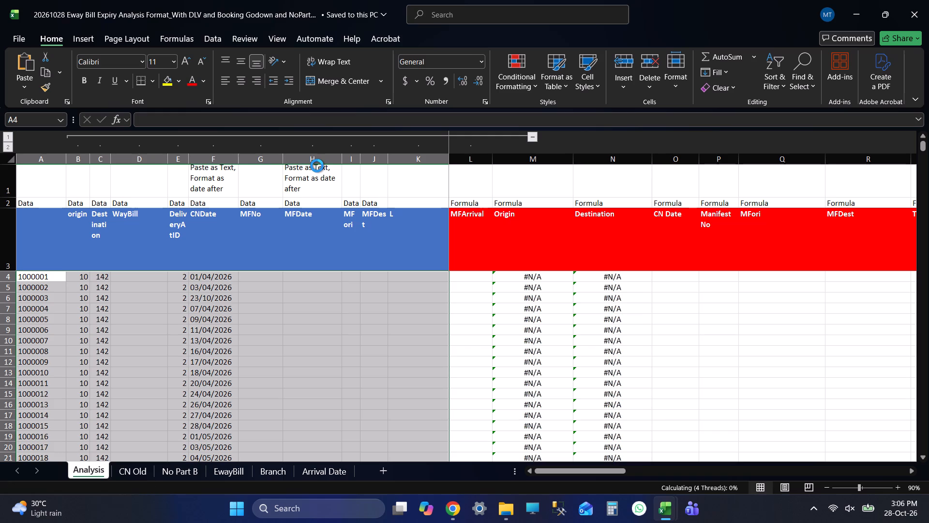